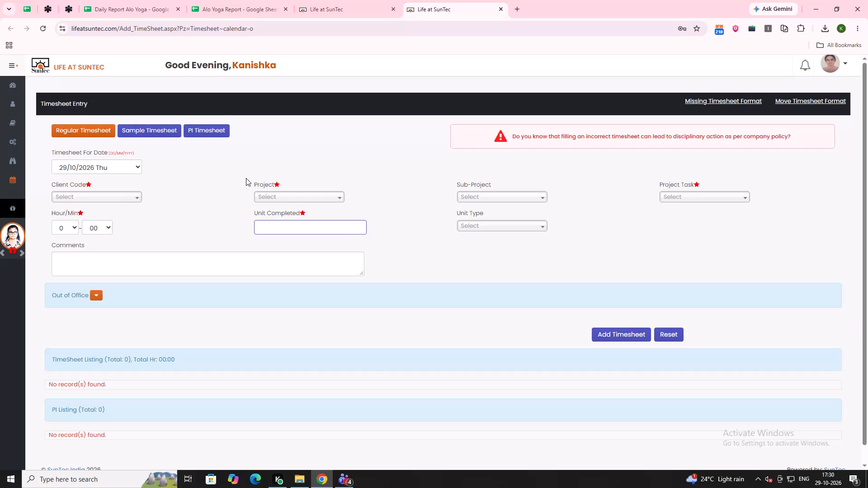
# In the Daily Report Alo Yoga spreadsheet's Kanishka sheet, copy the 28/10/2026 block and paste it at B67 below.
pyautogui.click(155, 0)
pyautogui.scroll(-4, 293, 263)
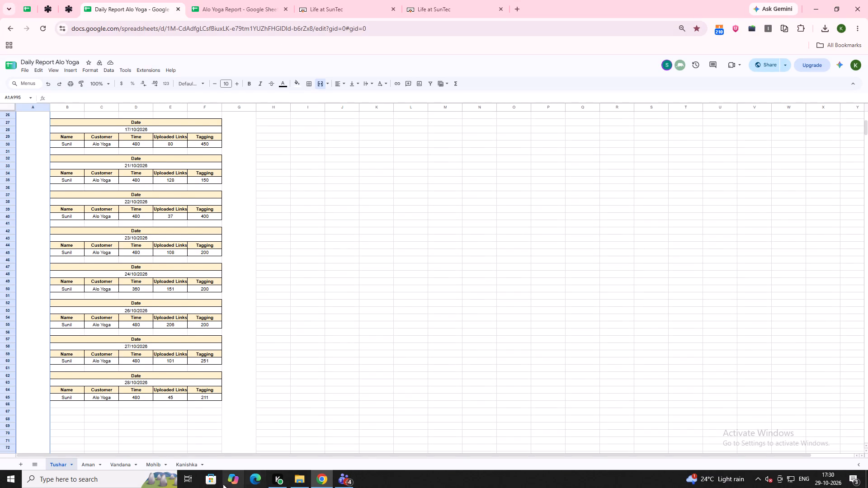
pyautogui.click(179, 462)
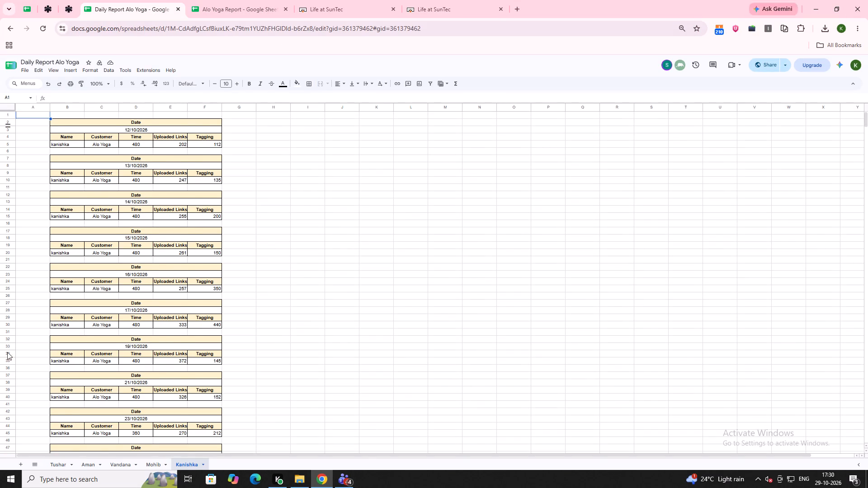
pyautogui.scroll(-8, 166, 334)
pyautogui.keyDown('ctrl'); pyautogui.scroll(-1, 170, 324); pyautogui.keyUp('ctrl')
pyautogui.keyDown('ctrl'); pyautogui.scroll(3, 170, 324); pyautogui.keyUp('ctrl')
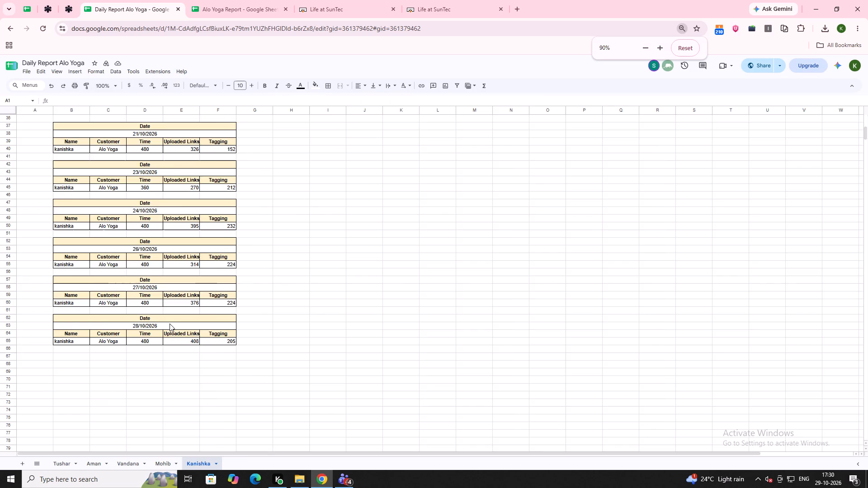
pyautogui.scroll(-2, 212, 309)
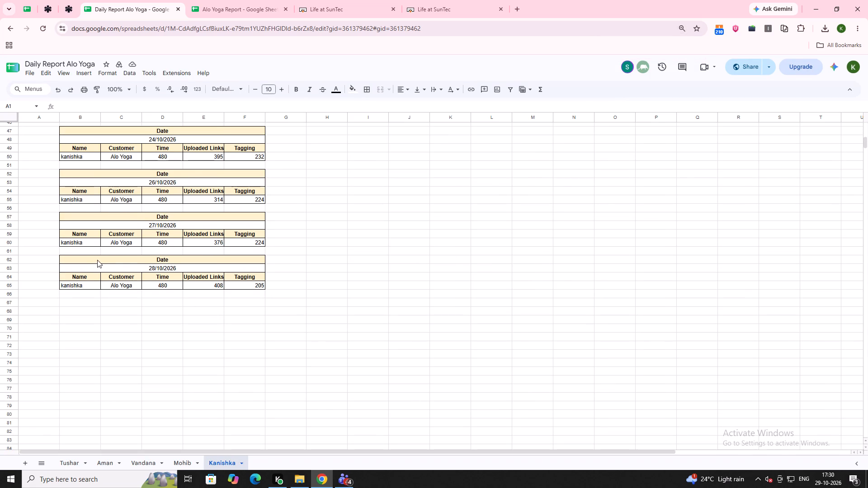
pyautogui.moveTo(98, 261); pyautogui.dragTo(103, 283)
pyautogui.hotkey('ctrl', 'c')
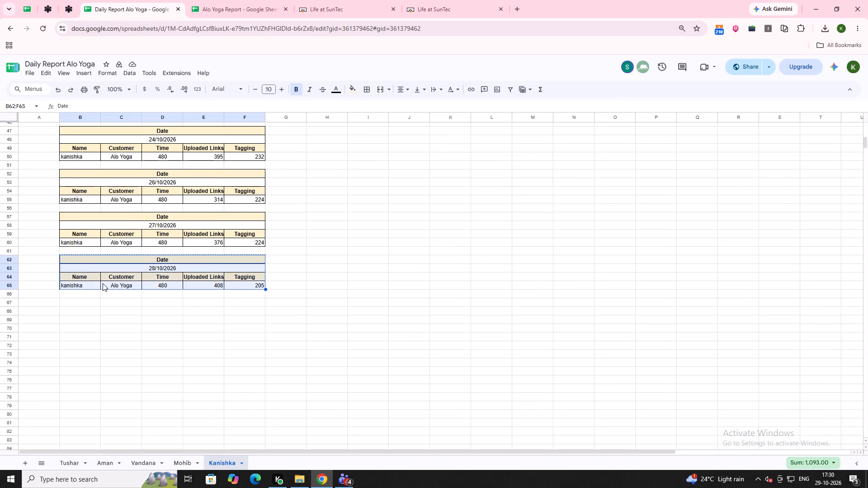
pyautogui.click(80, 304)
pyautogui.hotkey('ctrl', 'v')
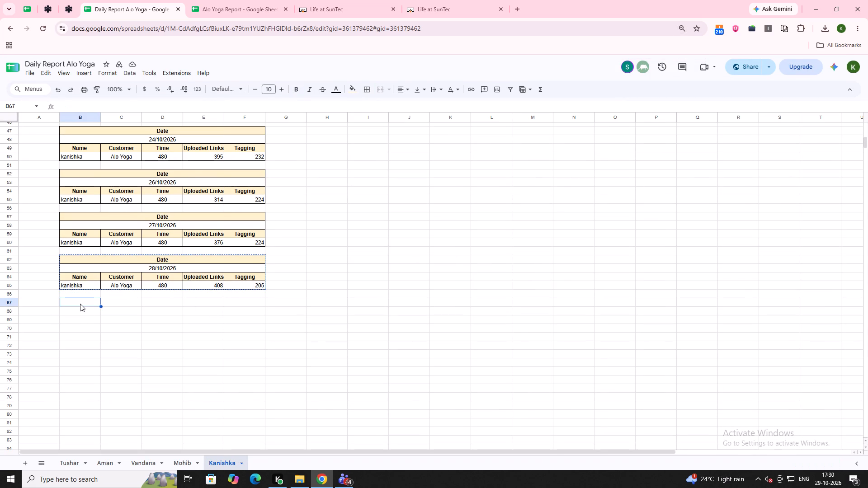
# Clear the Uploaded Links and Tagging values in the pasted block and set its date to 29/10/2026.
pyautogui.click(167, 328)
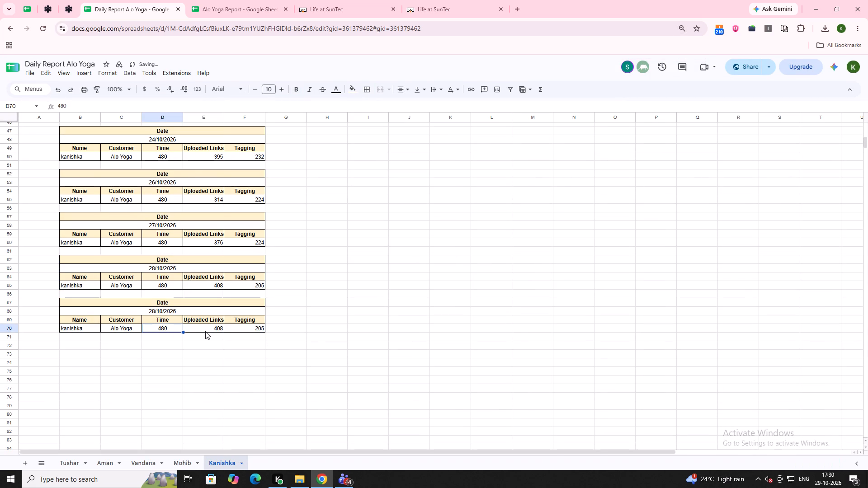
pyautogui.moveTo(198, 328); pyautogui.dragTo(250, 333)
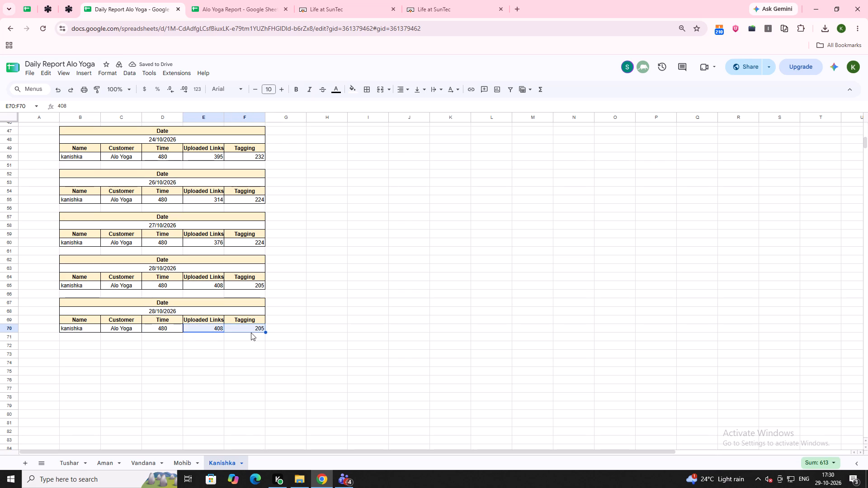
pyautogui.press('BackSpace')
pyautogui.doubleClick(154, 309)
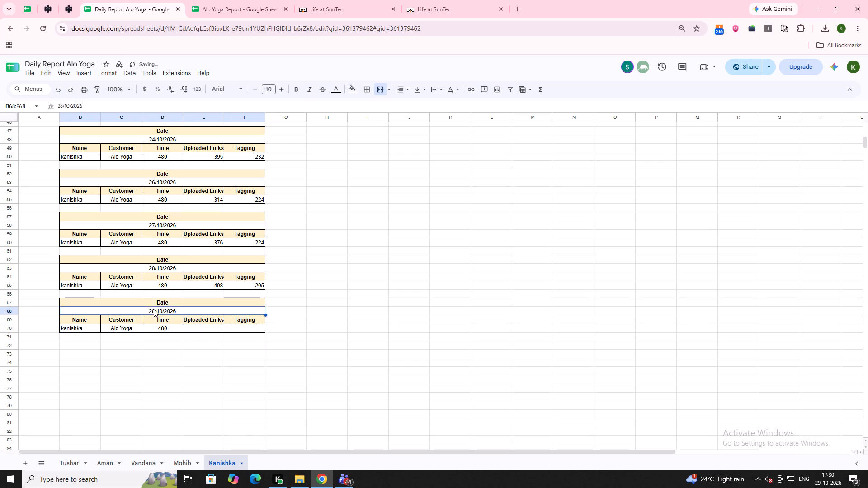
pyautogui.click(155, 309)
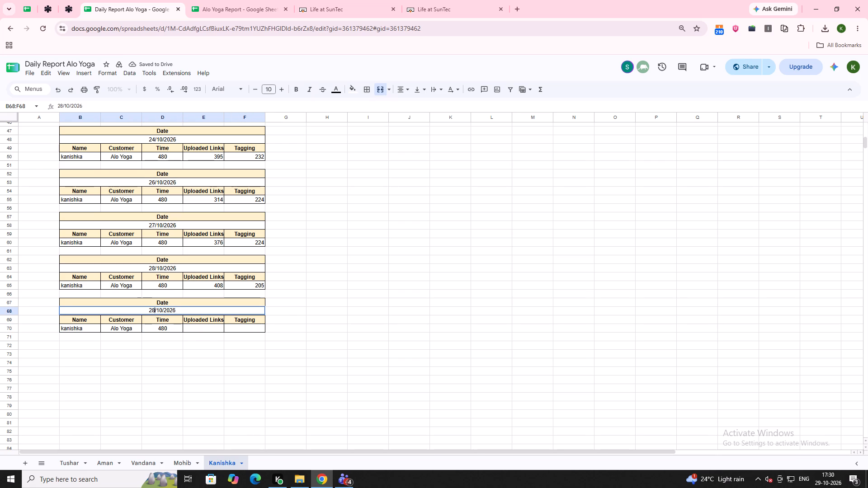
pyautogui.press('BackSpace')
pyautogui.press('9')
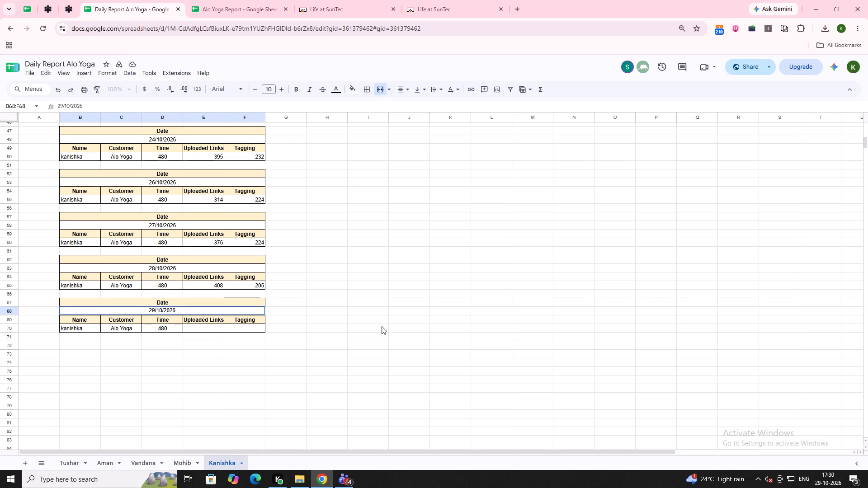
pyautogui.click(385, 324)
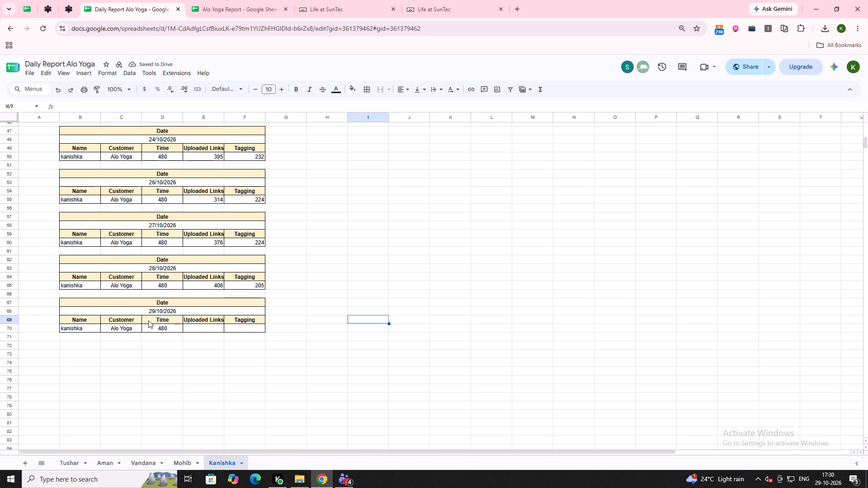
# Copy the 29/10/2026 block and paste it twice below, at B72 and B77, leaving one blank row between blocks.
pyautogui.moveTo(105, 305); pyautogui.dragTo(113, 334)
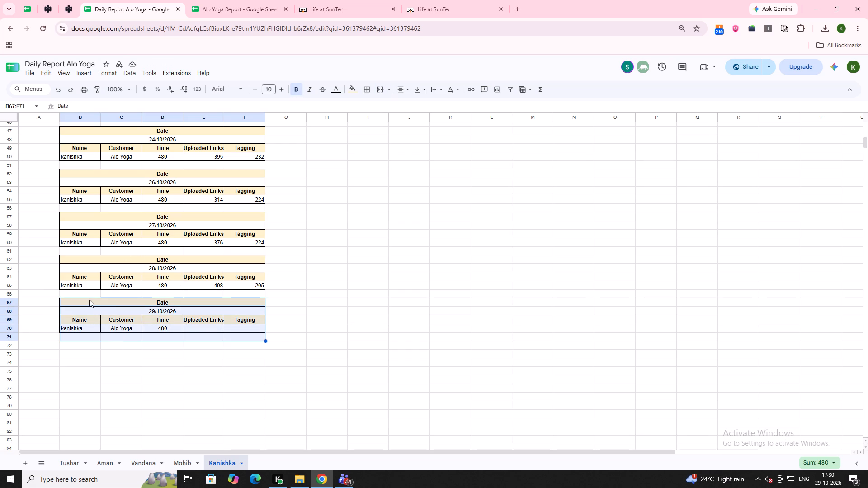
pyautogui.moveTo(89, 300); pyautogui.dragTo(98, 328)
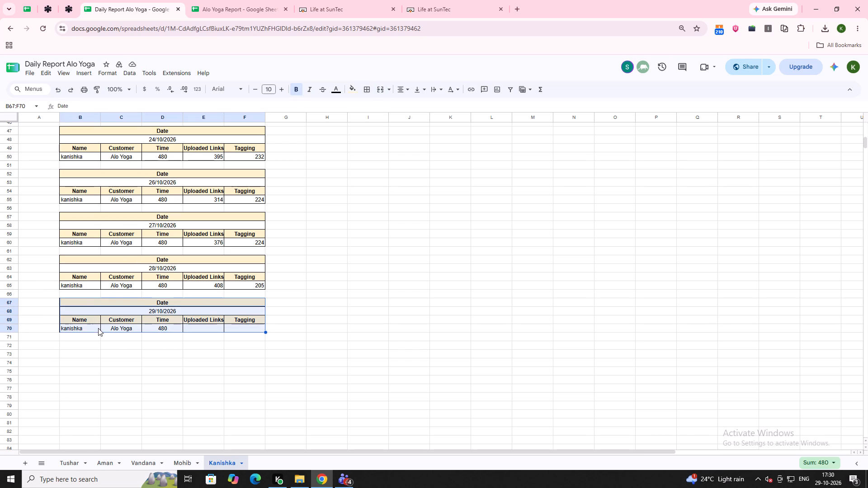
pyautogui.hotkey('ctrl', 'c')
pyautogui.click(86, 343)
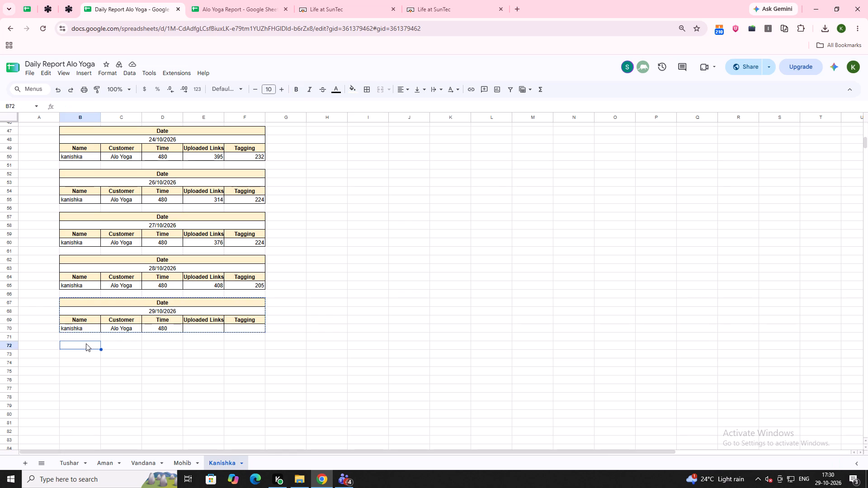
pyautogui.hotkey('ctrl', 'v')
pyautogui.scroll(-2, 156, 317)
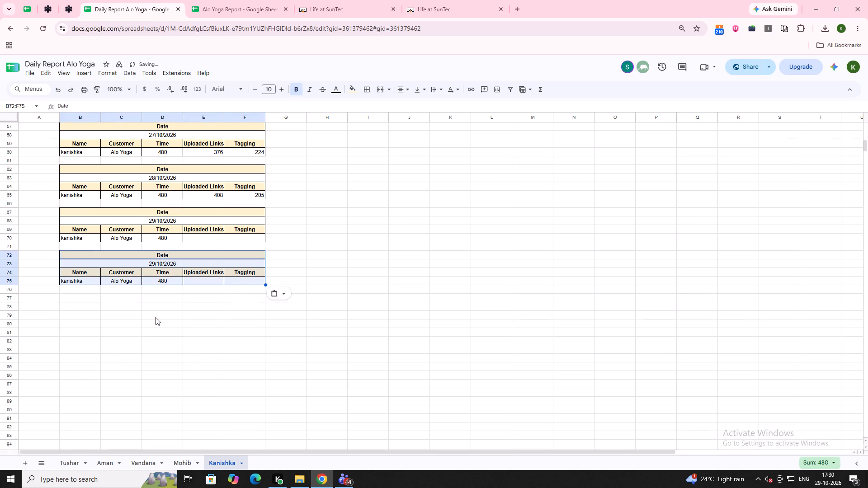
pyautogui.click(82, 300)
pyautogui.hotkey('ctrl', 'v')
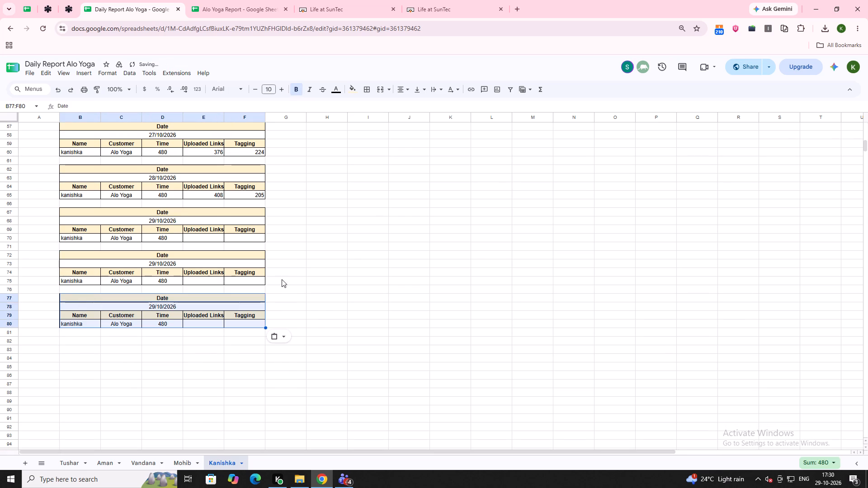
pyautogui.click(354, 257)
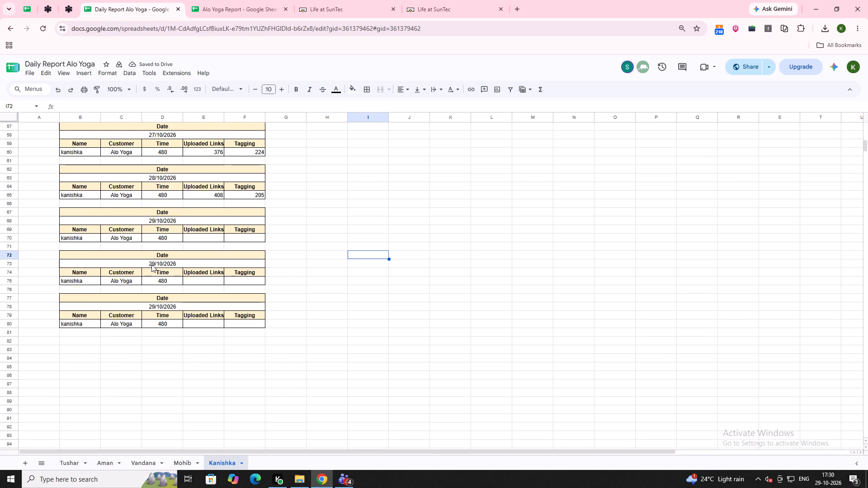
# Set the date of the block starting at row 72 to 30/10/2026.
pyautogui.doubleClick(152, 261)
pyautogui.click(152, 259)
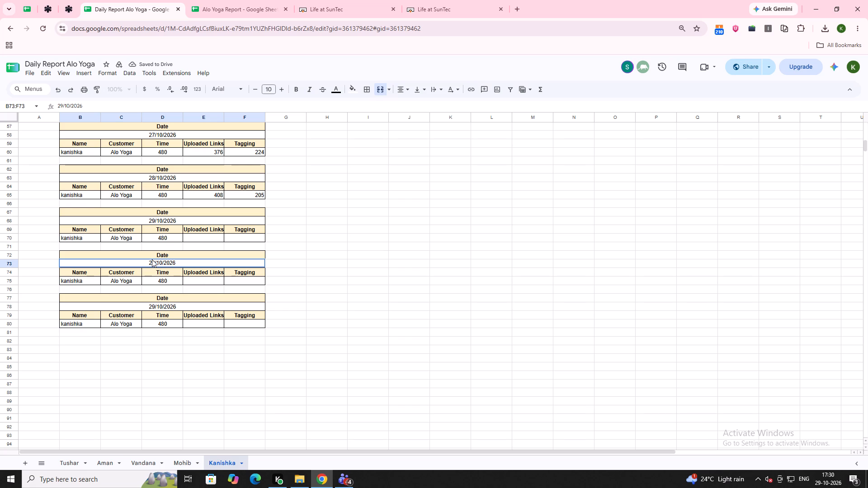
pyautogui.click(154, 260)
pyautogui.press('BackSpace')
pyautogui.press('BackSpace')
pyautogui.write('30')
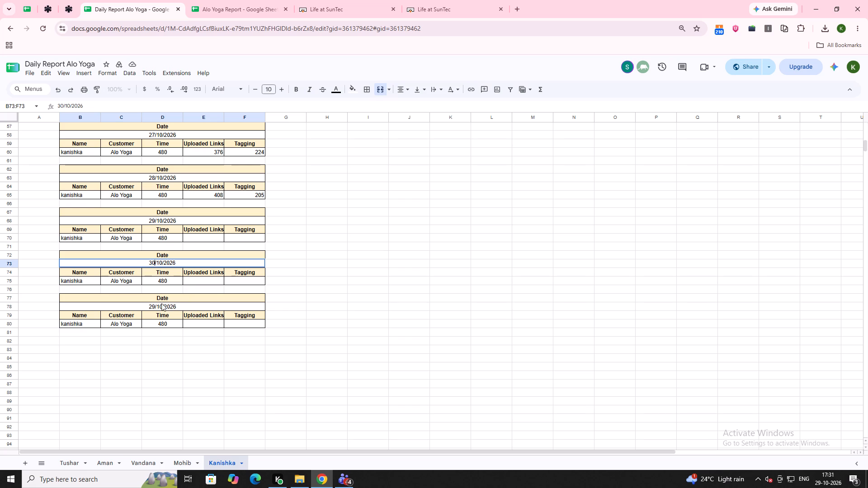
# Set the date of the last block, starting at row 77, to 31/10/2026.
pyautogui.click(154, 301)
pyautogui.doubleClick(155, 306)
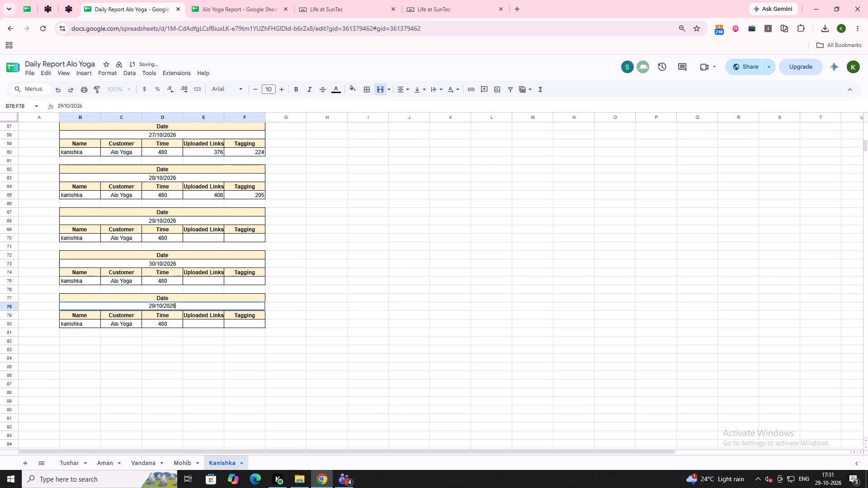
pyautogui.click(155, 306)
pyautogui.press('BackSpace')
pyautogui.press('BackSpace')
pyautogui.write('31')
pyautogui.click(285, 302)
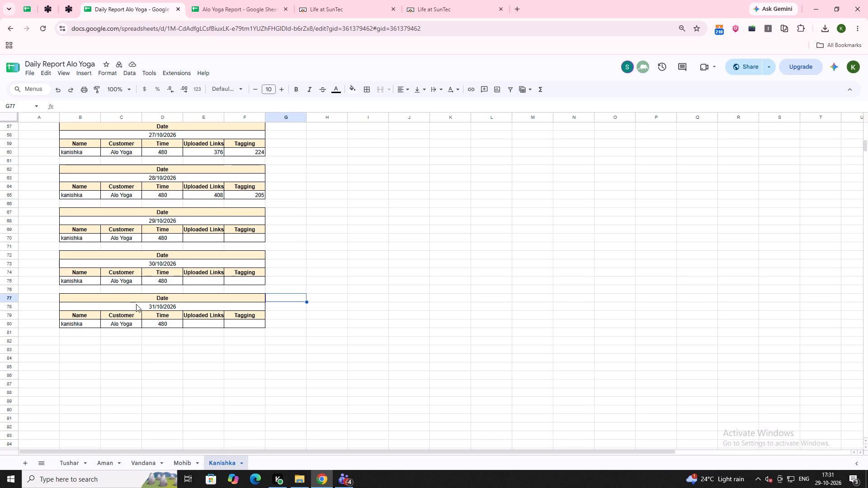
# Check the 29/10 count in the Manual detection spreadsheet and enter 338 Uploaded Links and 210 Tagging in the 29/10/2026 block.
pyautogui.click(194, 238)
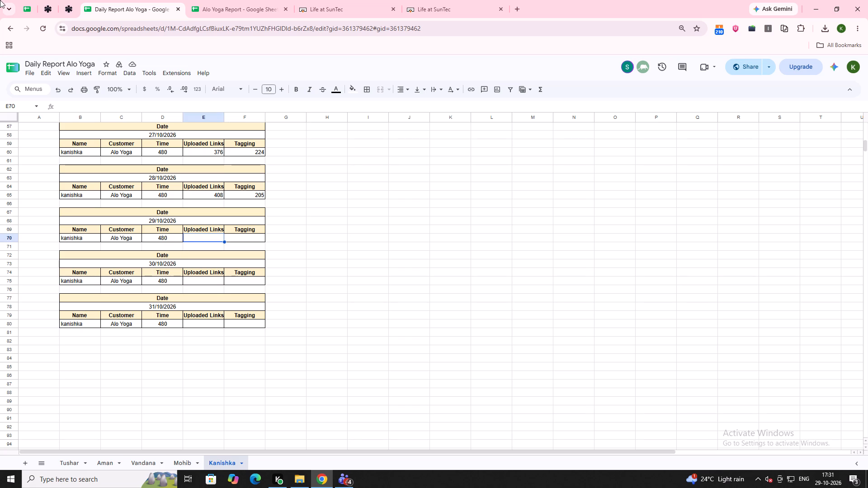
pyautogui.click(33, 5)
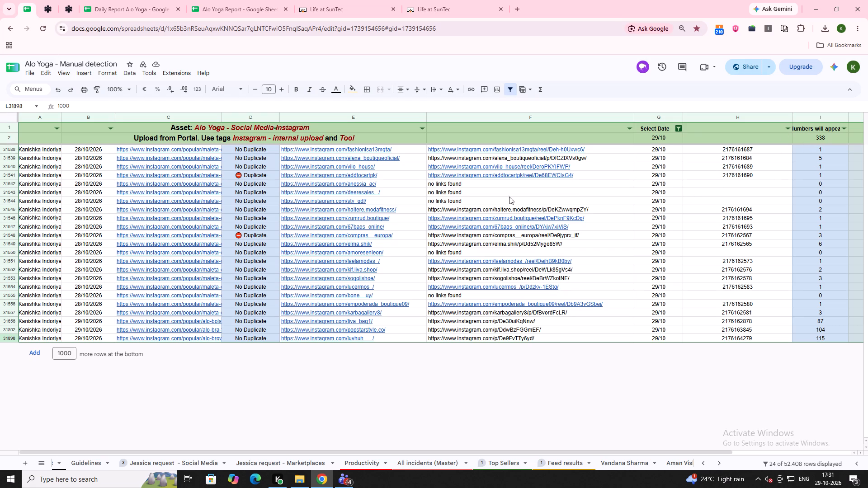
pyautogui.click(134, 0)
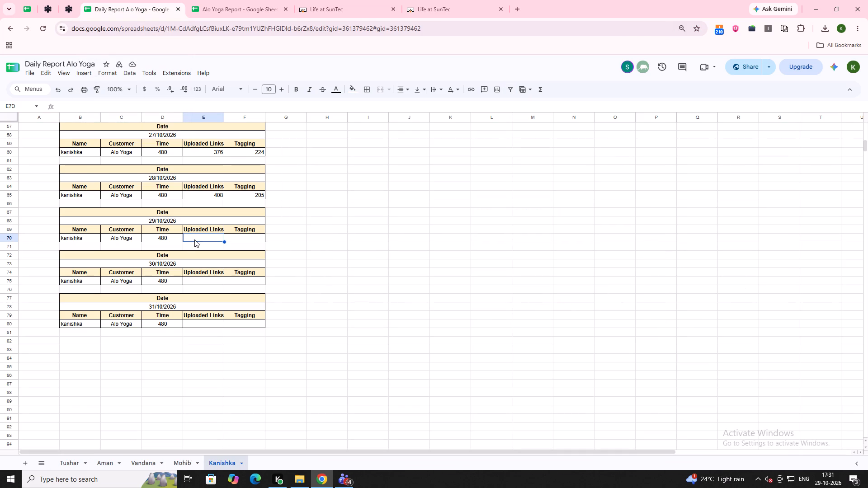
pyautogui.click(194, 238)
pyautogui.write('338')
pyautogui.press('Right')
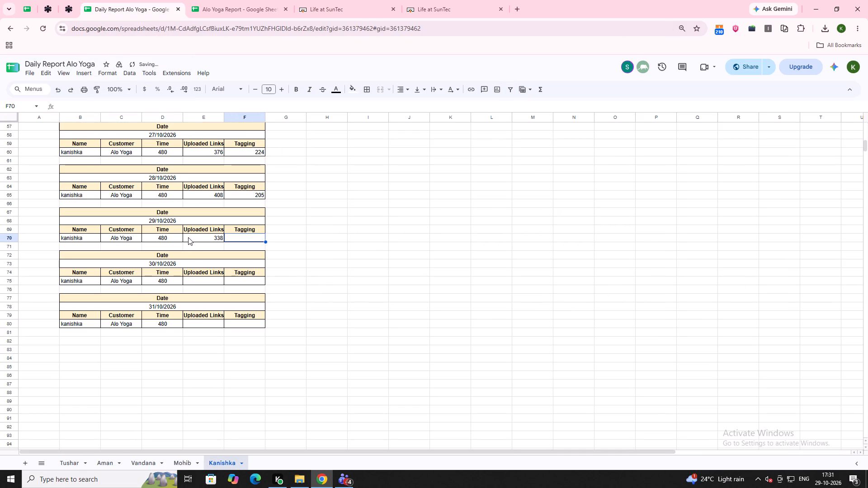
pyautogui.write('210')
pyautogui.press('Right')
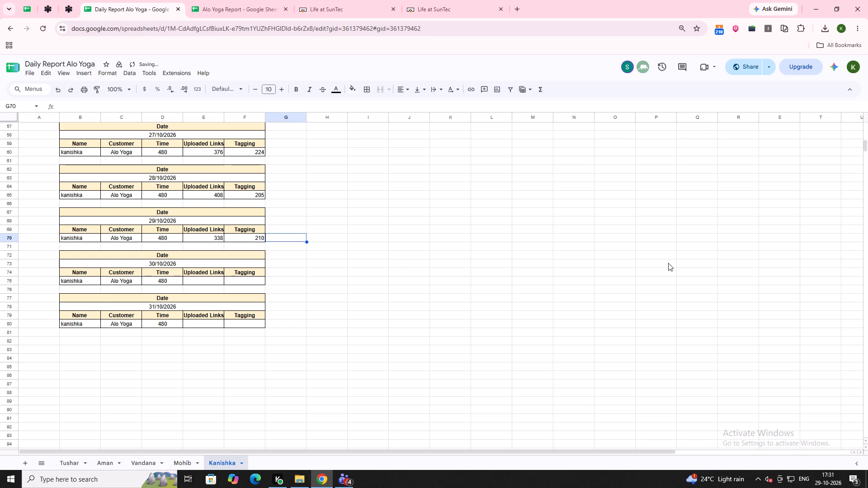
pyautogui.scroll(2, 374, 257)
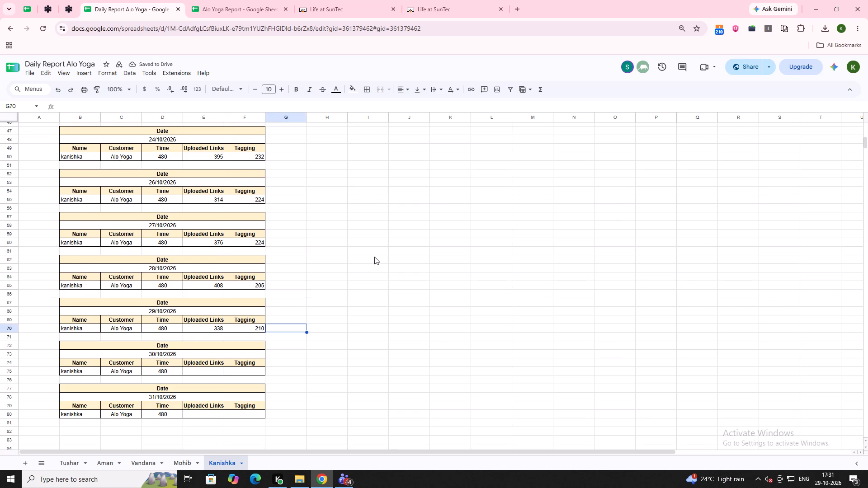
pyautogui.scroll(-2, 374, 257)
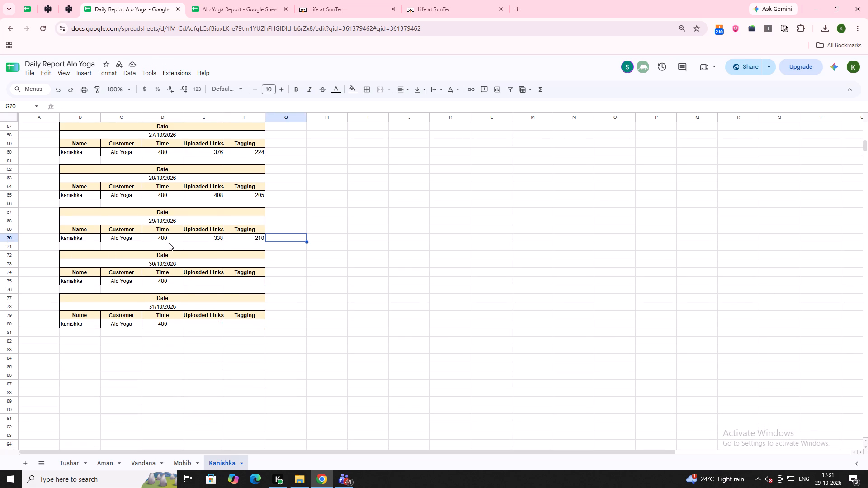
# Switch to the Alo Yoga Report spreadsheet and enter 20 Profiles reviewed in Kanishka's row of the 10/29/2026 block.
pyautogui.click(240, 0)
pyautogui.scroll(-16, 655, 299)
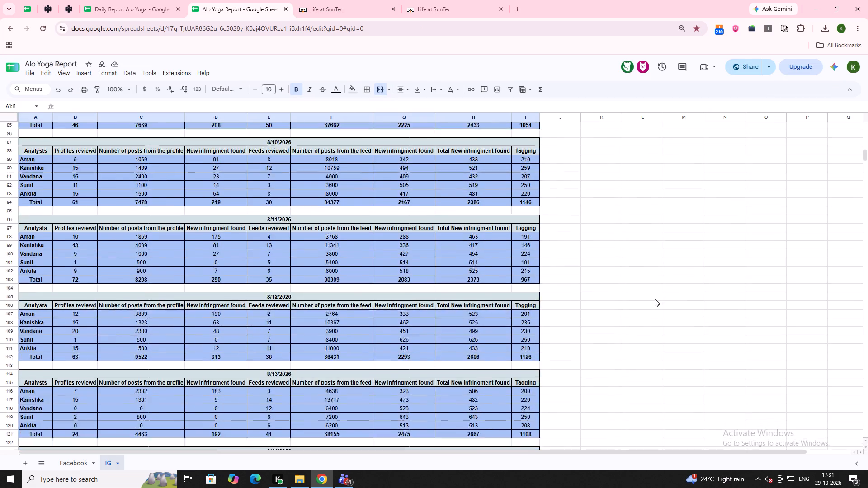
pyautogui.scroll(-20, 655, 299)
pyautogui.scroll(-20, 655, 299)
pyautogui.scroll(-13, 655, 299)
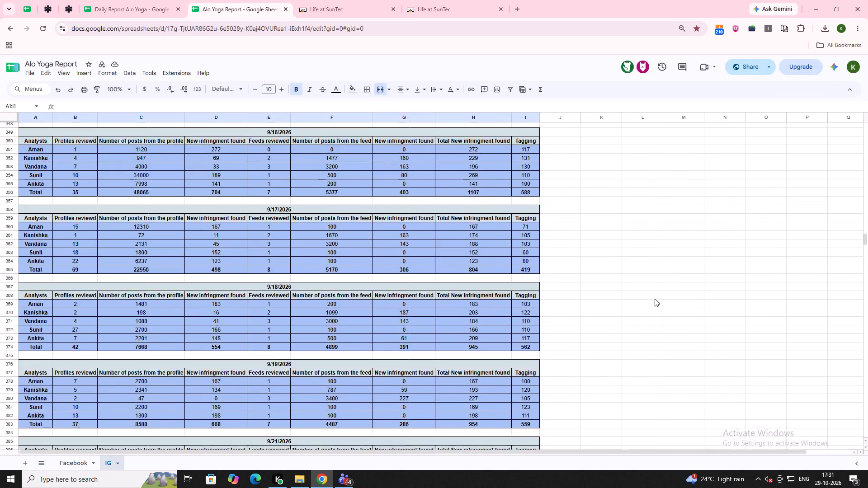
pyautogui.scroll(-20, 655, 299)
pyautogui.scroll(-12, 655, 299)
pyautogui.scroll(6, 655, 299)
pyautogui.scroll(-4, 655, 299)
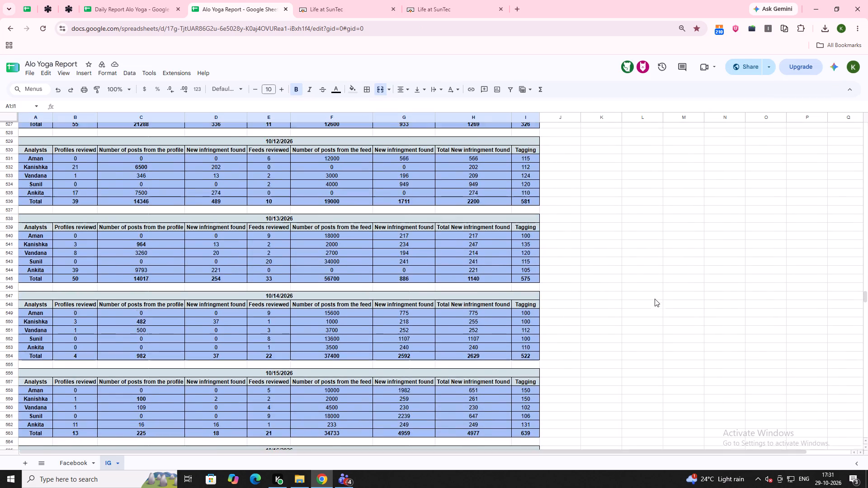
pyautogui.scroll(-20, 655, 299)
pyautogui.scroll(-6, 655, 299)
pyautogui.scroll(6, 655, 299)
pyautogui.scroll(-2, 655, 299)
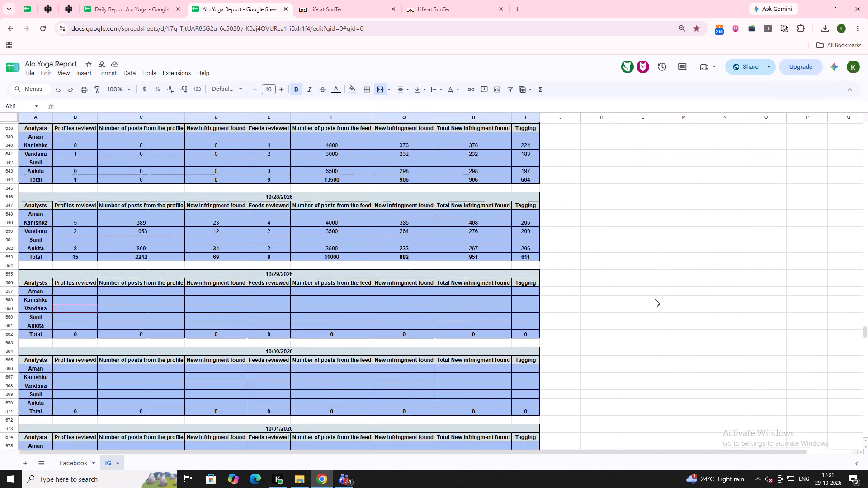
pyautogui.scroll(-3, 655, 299)
pyautogui.scroll(1, 655, 299)
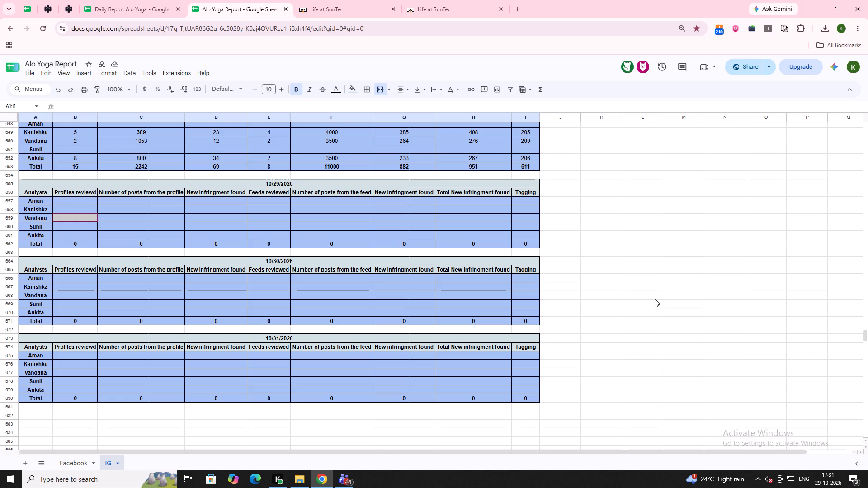
pyautogui.click(58, 210)
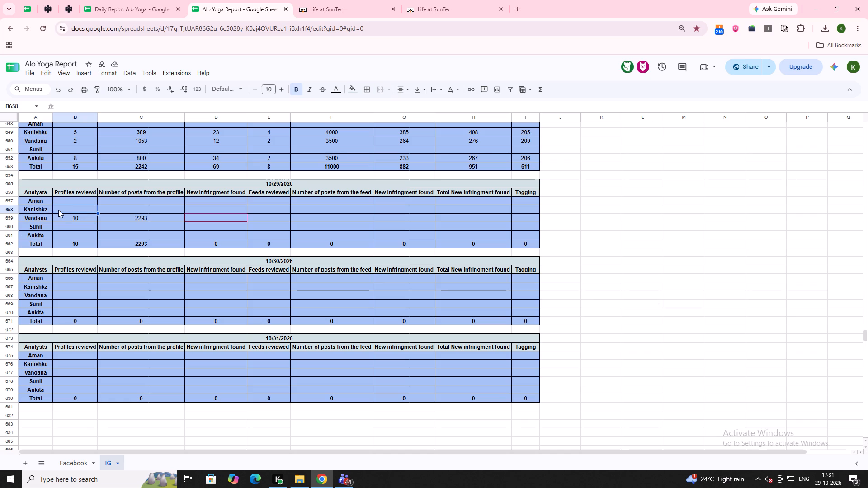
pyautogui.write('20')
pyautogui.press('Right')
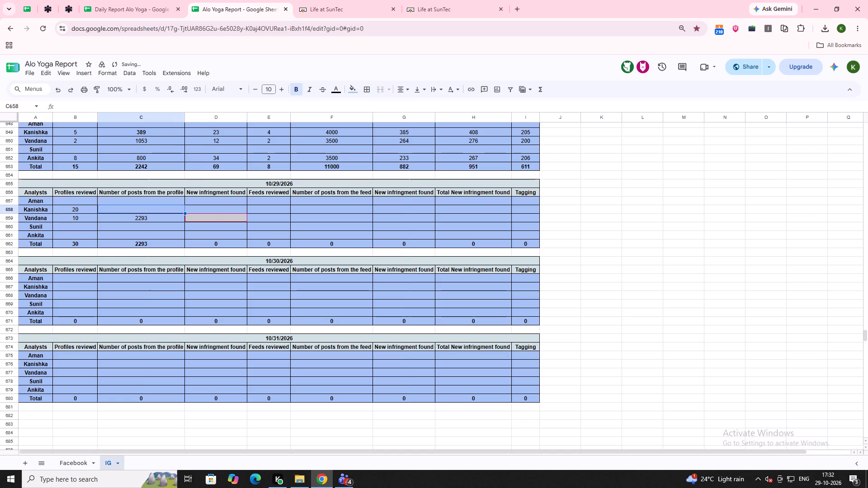
# Sum the non-1000-post rows in the Manual detection spreadsheet and enter 1691 posts from the profile and 32 new infringements in Kanishka's 10/29/2026 row.
pyautogui.click(25, 0)
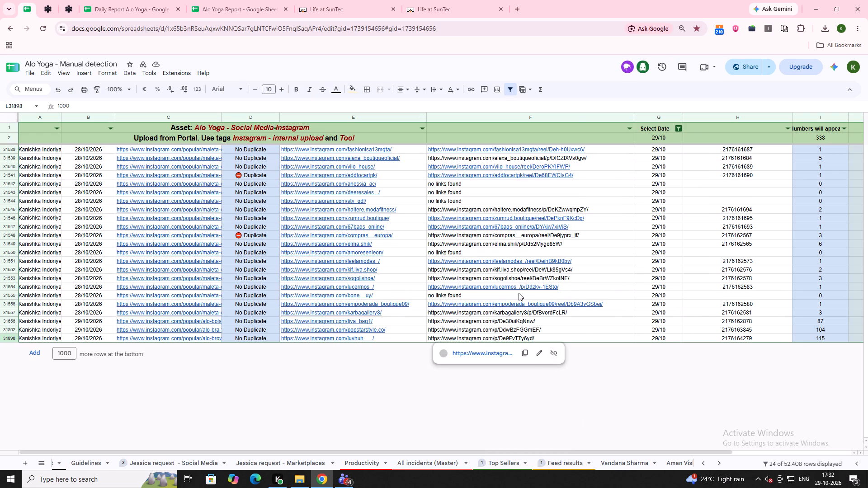
pyautogui.keyDown('ctrl'); pyautogui.scroll(-2, 593, 279); pyautogui.keyUp('ctrl')
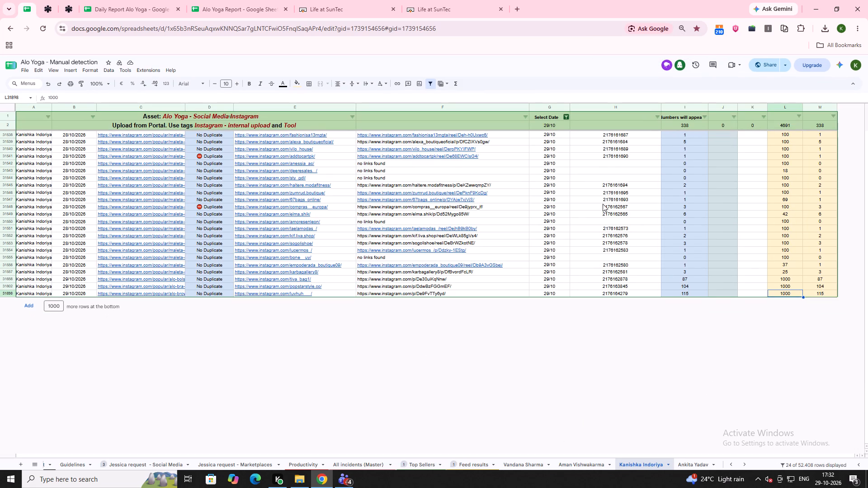
pyautogui.moveTo(666, 133); pyautogui.dragTo(679, 216)
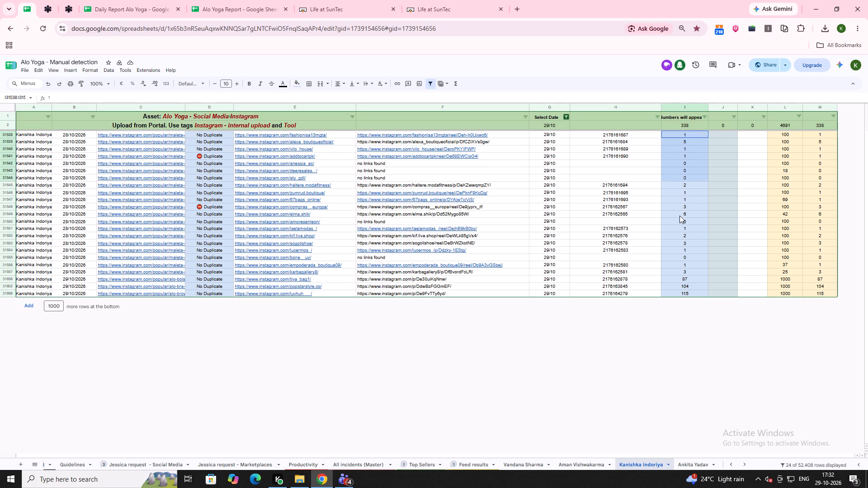
pyautogui.moveTo(679, 216); pyautogui.dragTo(683, 270)
pyautogui.click(823, 465)
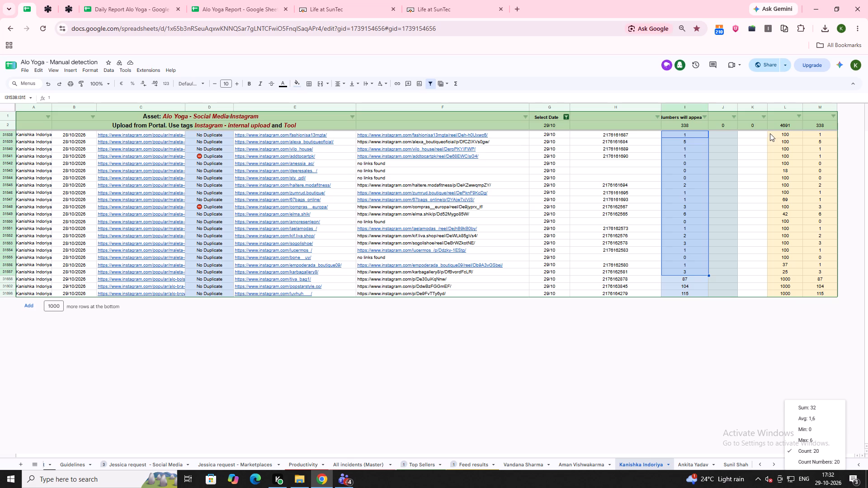
pyautogui.moveTo(772, 135); pyautogui.dragTo(780, 251)
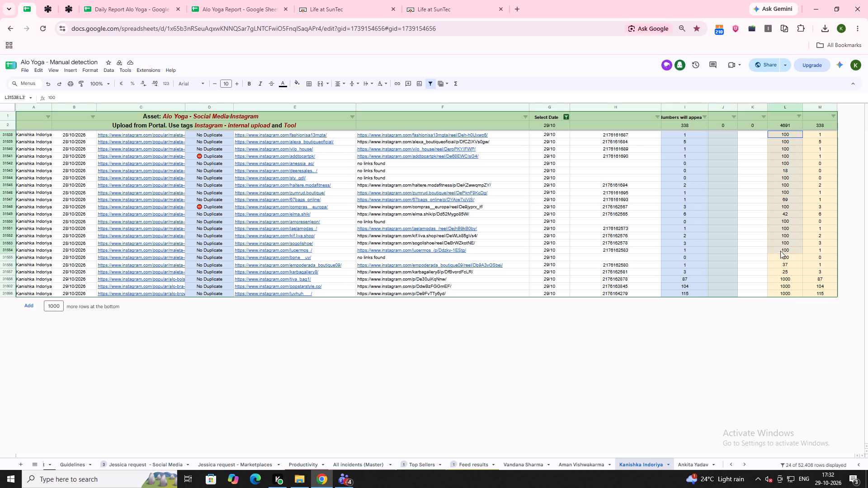
pyautogui.moveTo(780, 251); pyautogui.dragTo(783, 269)
pyautogui.click(828, 465)
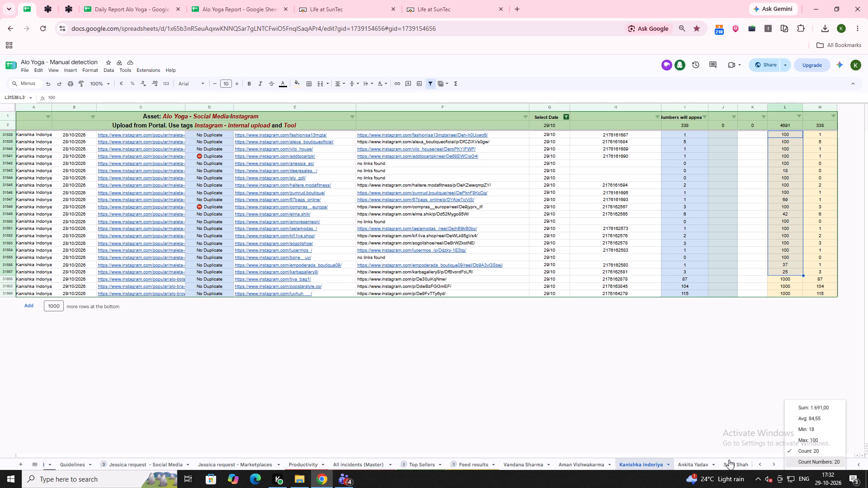
pyautogui.click(230, 0)
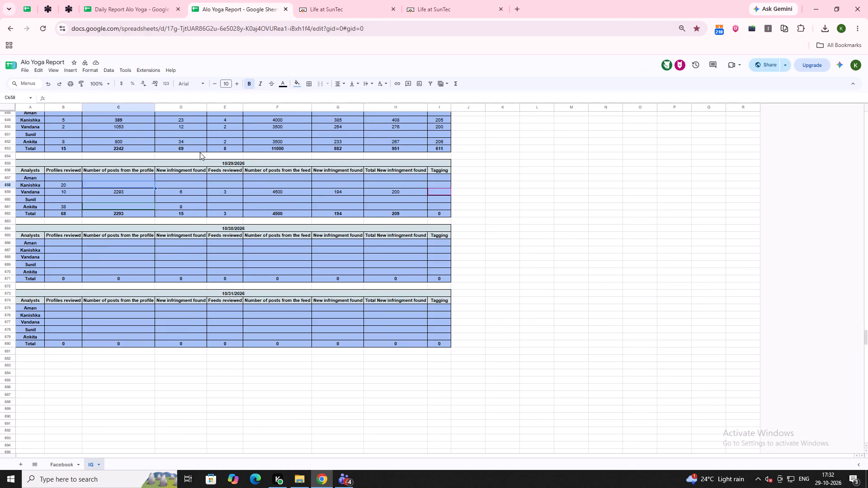
pyautogui.click(89, 185)
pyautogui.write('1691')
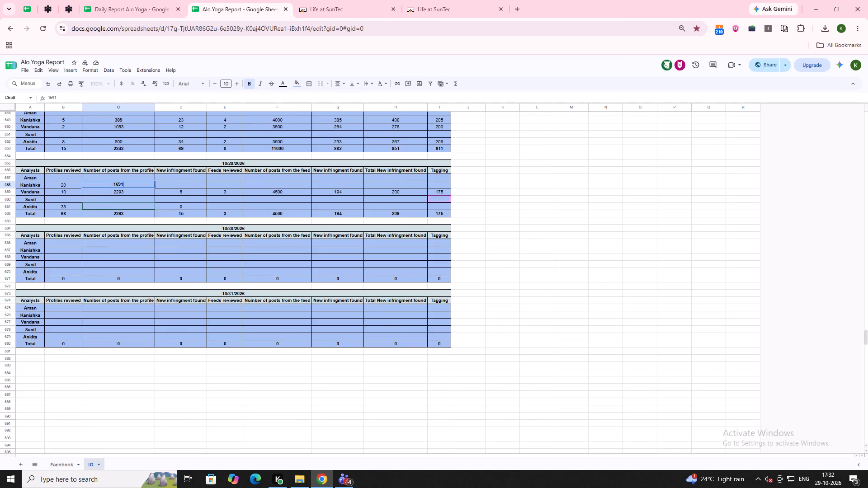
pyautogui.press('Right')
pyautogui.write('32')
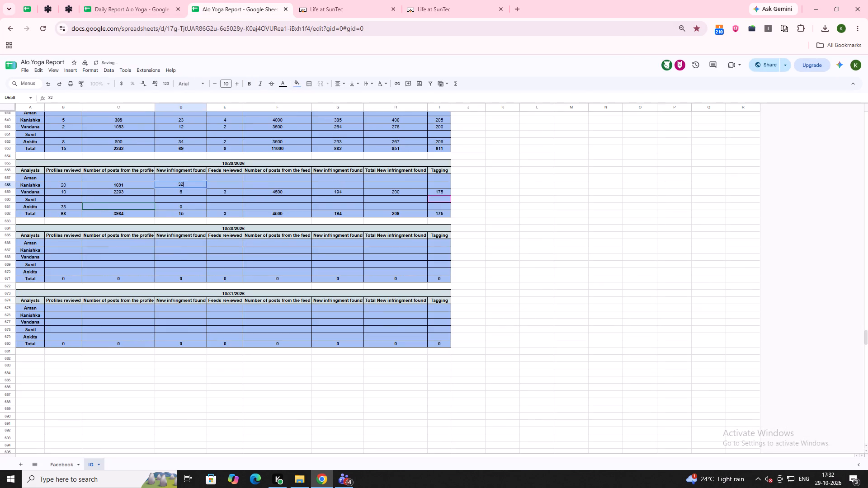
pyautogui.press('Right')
# Enter 3 Feeds reviewed and 3000 posts from the feed in Kanishka's 10/29/2026 row.
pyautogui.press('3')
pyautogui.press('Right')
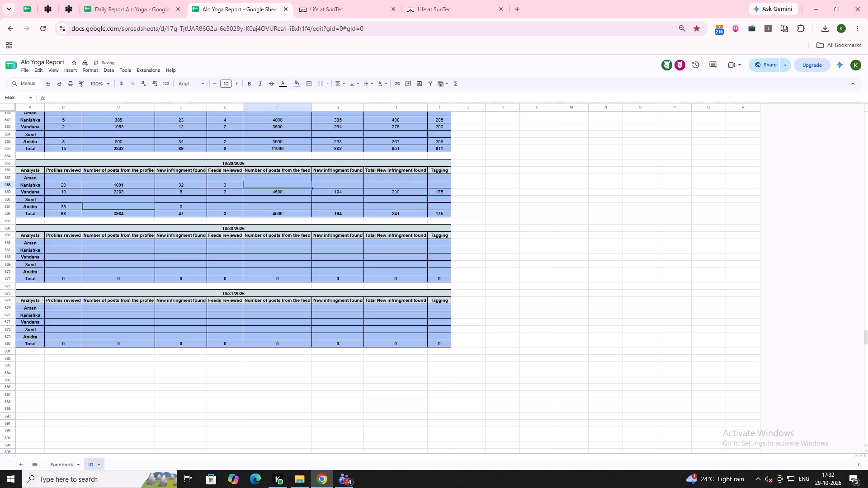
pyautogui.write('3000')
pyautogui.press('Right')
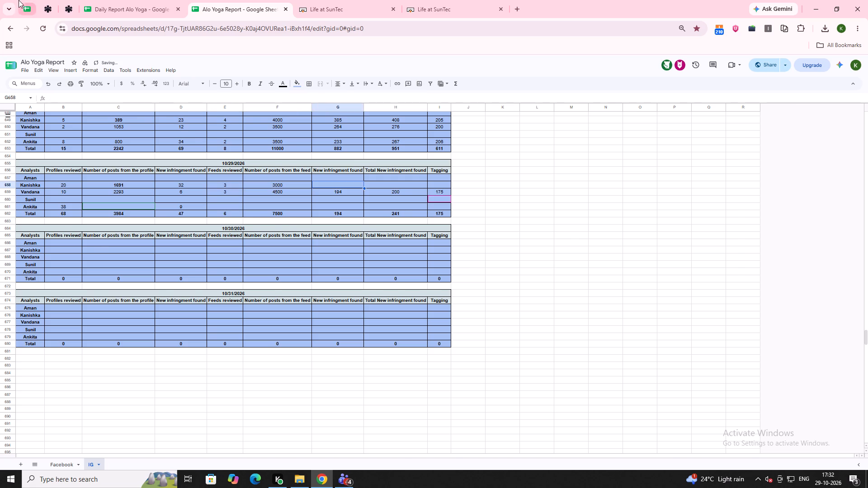
# Sum the link numbers of the last three Manual detection rows and enter 306 as Kanishka's feed New infringement found for 10/29/2026.
pyautogui.click(20, 0)
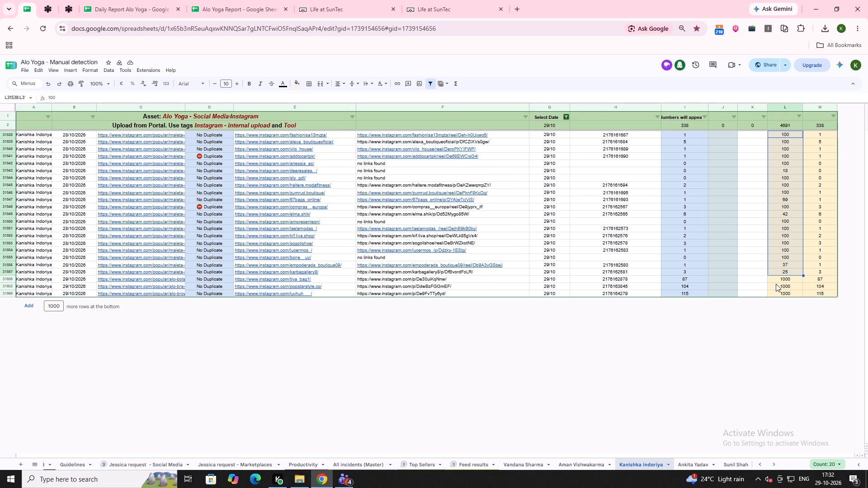
pyautogui.moveTo(695, 281); pyautogui.dragTo(699, 294)
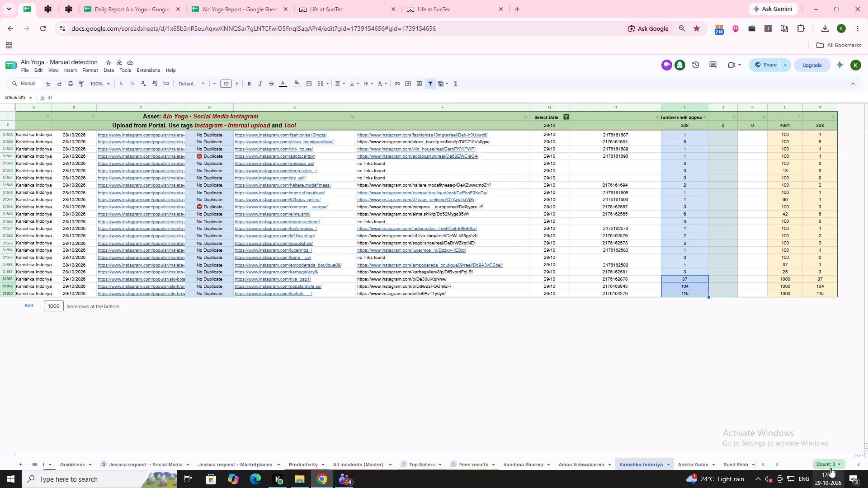
pyautogui.click(830, 467)
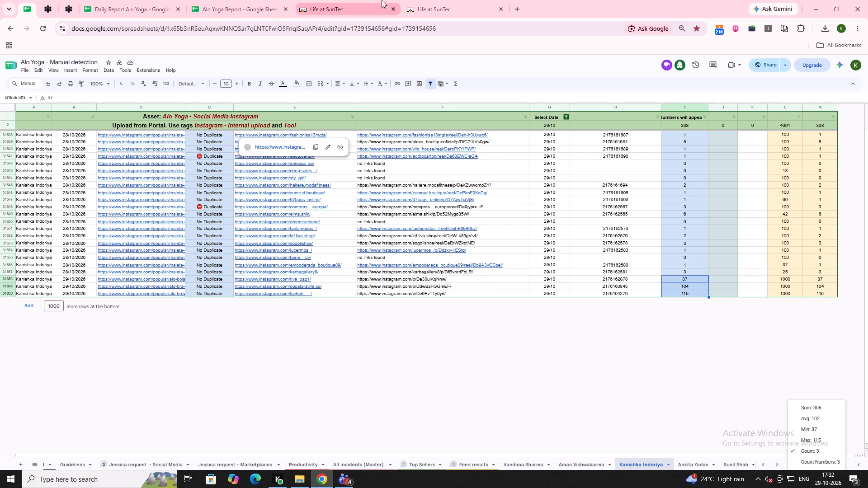
pyautogui.click(246, 0)
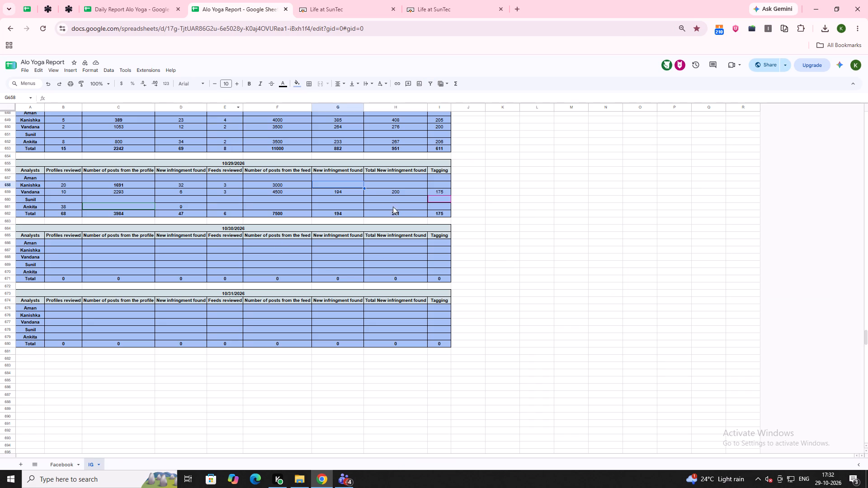
pyautogui.click(356, 183)
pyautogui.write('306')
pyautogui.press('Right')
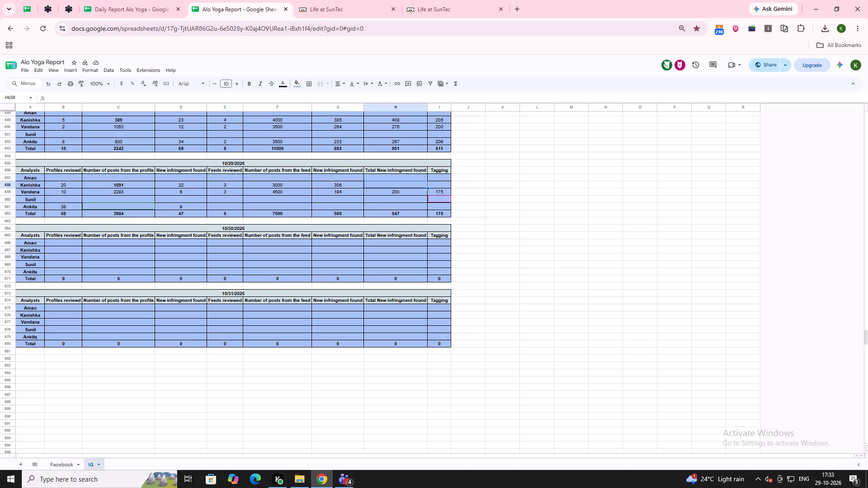
# Check the overall count in Manual detection and enter 338 Total New infringement found and 210 Tagging in Kanishka's 10/29/2026 row.
pyautogui.click(29, 2)
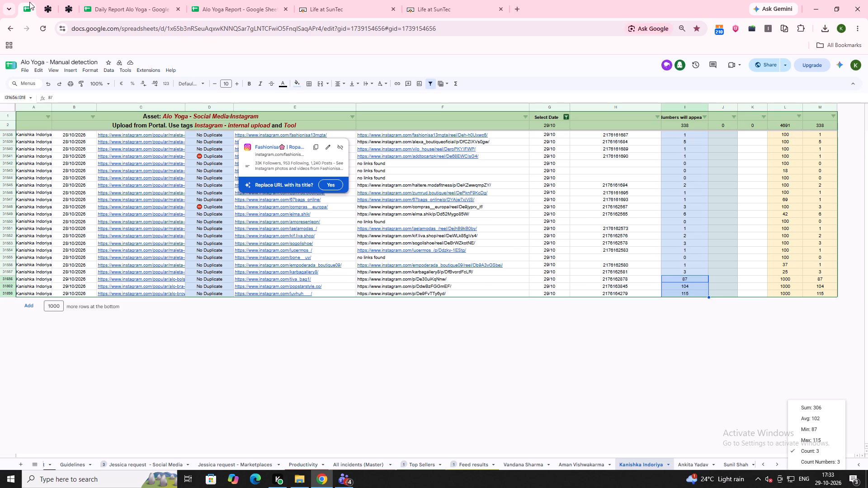
pyautogui.click(224, 0)
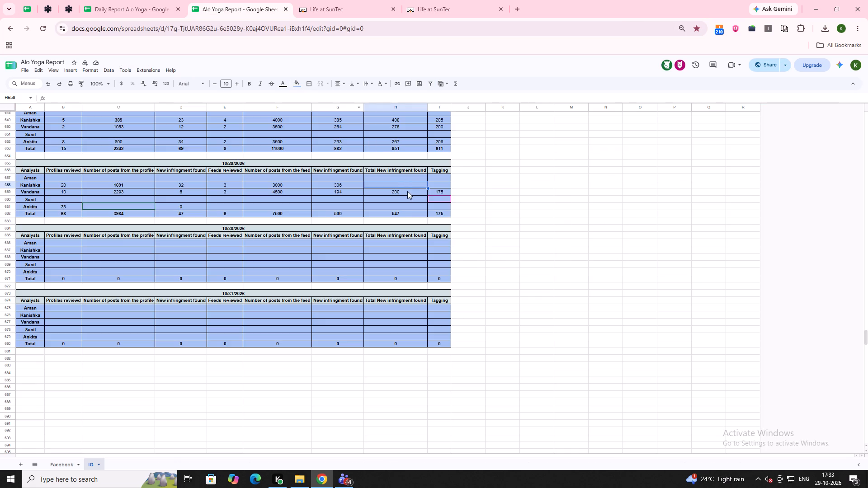
pyautogui.click(405, 183)
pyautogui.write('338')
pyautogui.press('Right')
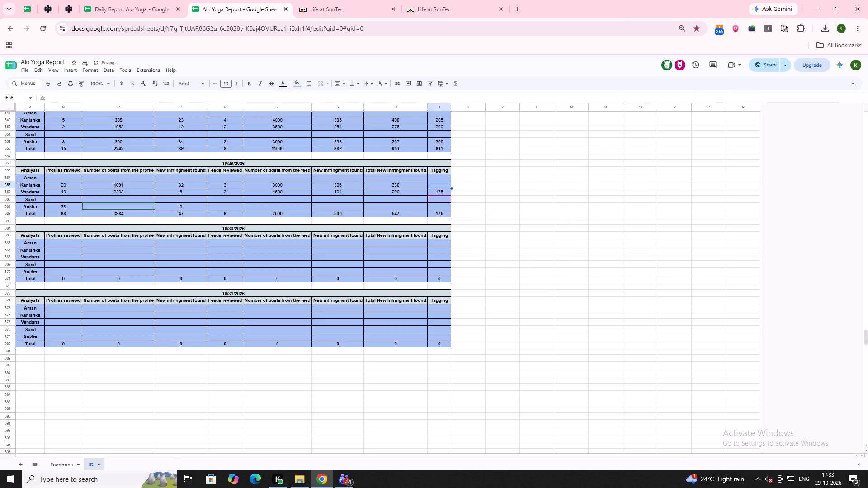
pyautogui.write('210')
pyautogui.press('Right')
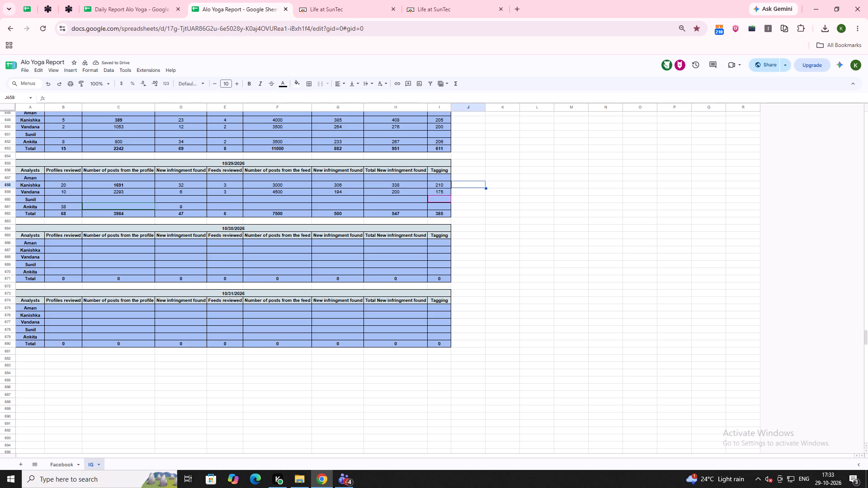
pyautogui.click(613, 263)
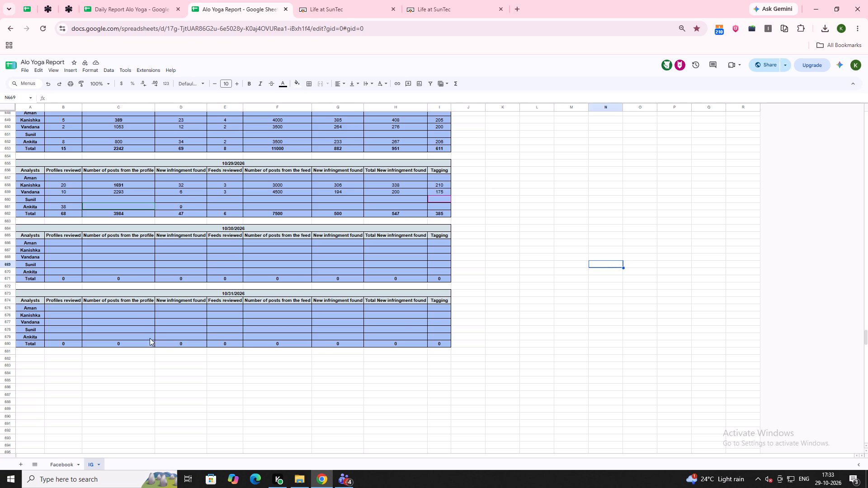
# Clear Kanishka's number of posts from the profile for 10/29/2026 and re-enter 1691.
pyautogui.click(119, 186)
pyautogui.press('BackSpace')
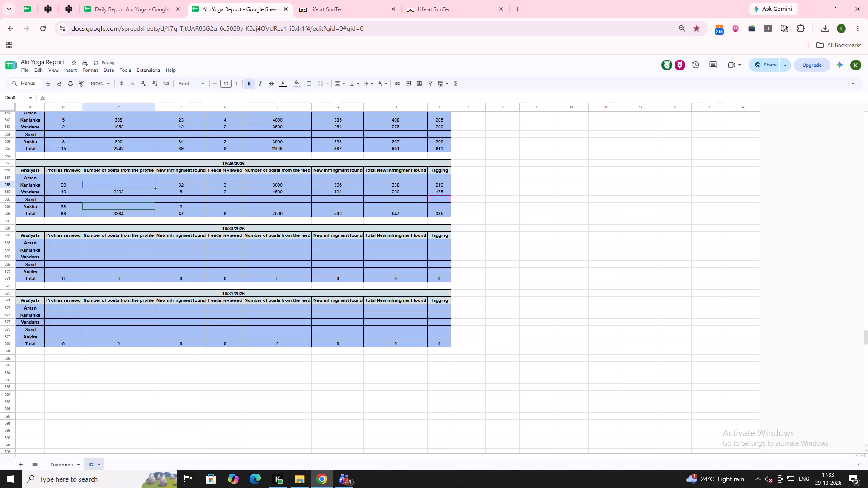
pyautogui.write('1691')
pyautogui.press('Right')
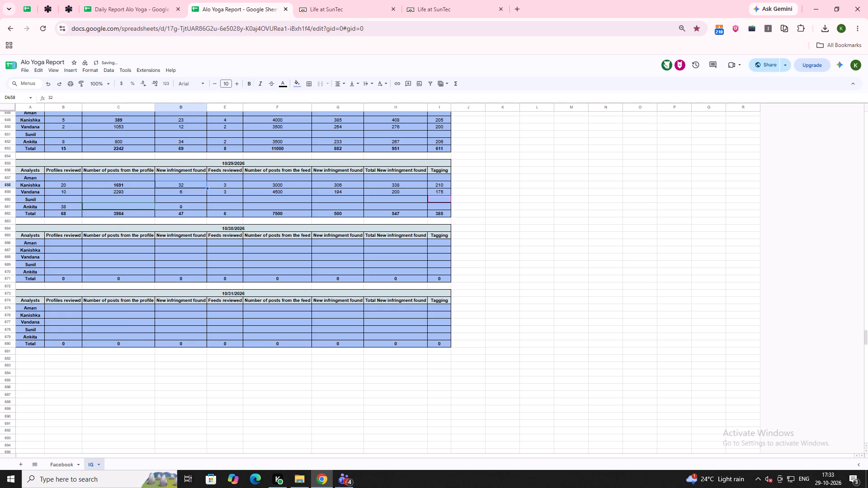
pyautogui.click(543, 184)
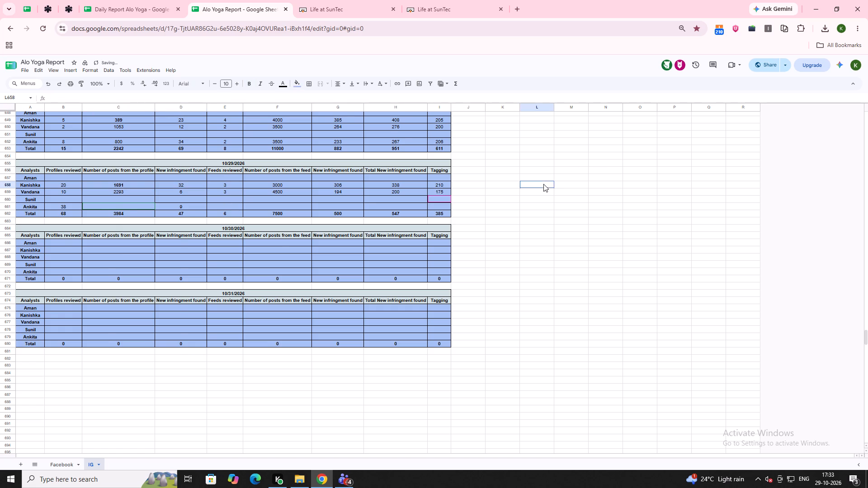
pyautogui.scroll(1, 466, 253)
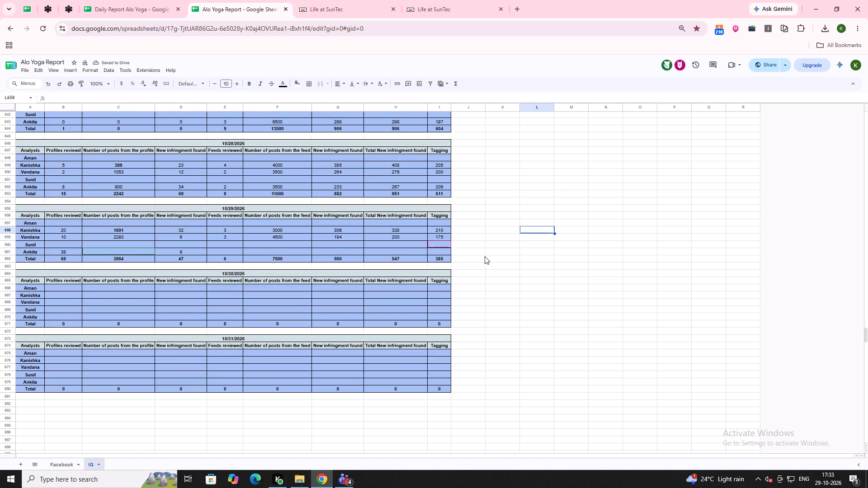
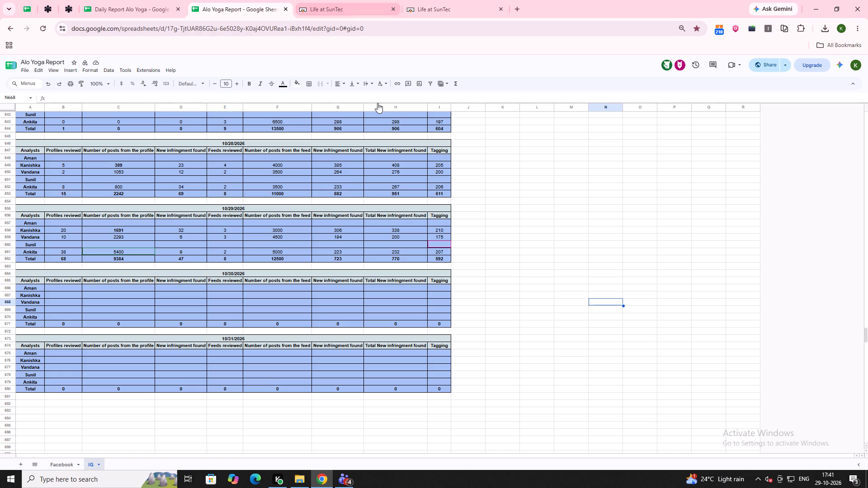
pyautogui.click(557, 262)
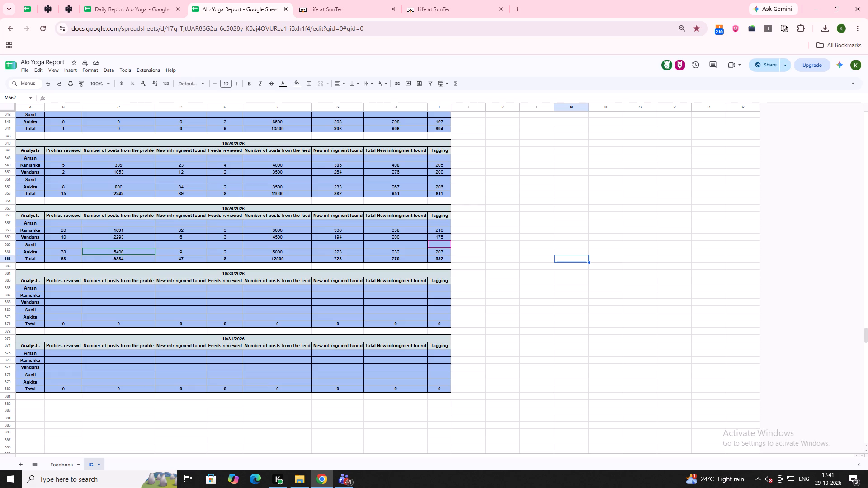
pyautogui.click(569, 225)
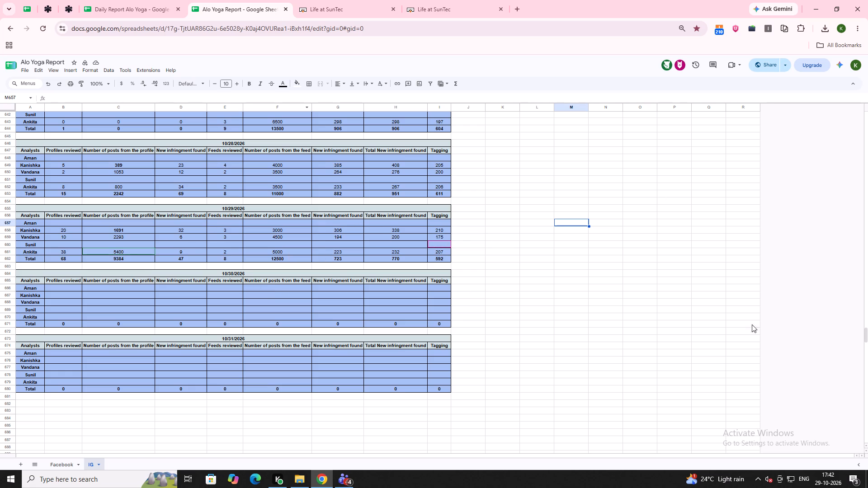
# Close the Alo Yoga Report spreadsheet and review the date blocks on Kanishka's sheet in the Daily Report Alo Yoga spreadsheet.
pyautogui.hotkey('ctrl', 'w')
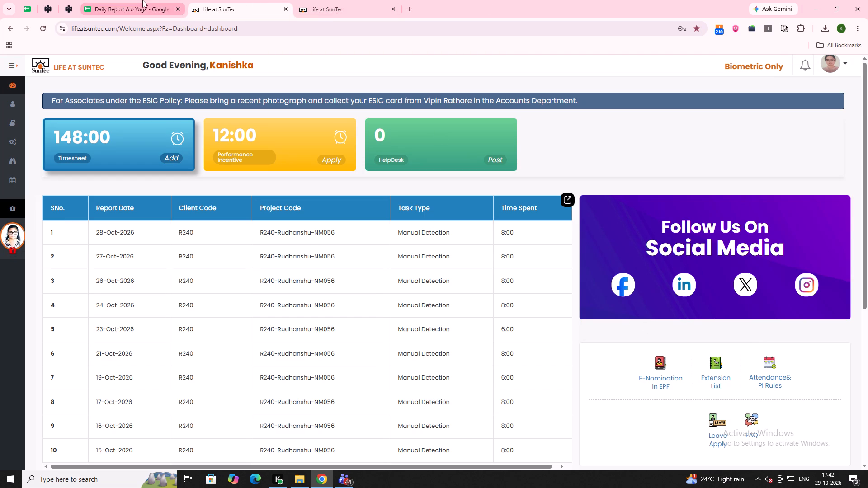
pyautogui.click(142, 0)
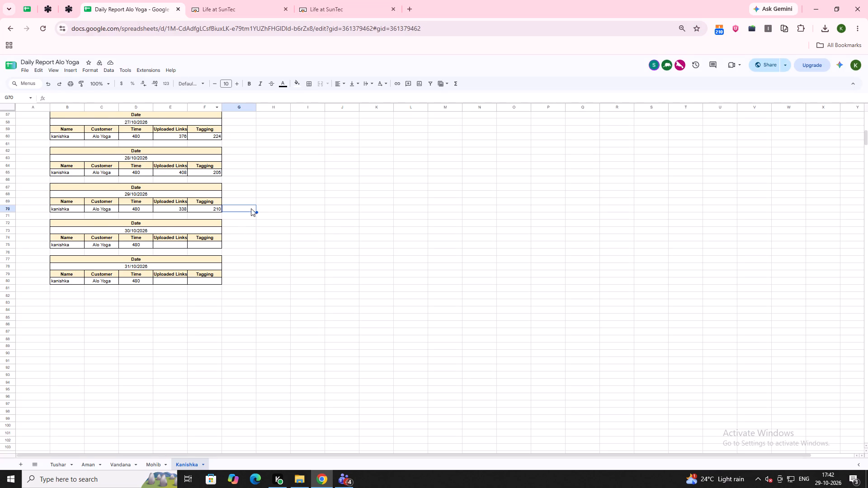
pyautogui.keyDown('ctrl'); pyautogui.scroll(2, 339, 240); pyautogui.keyUp('ctrl')
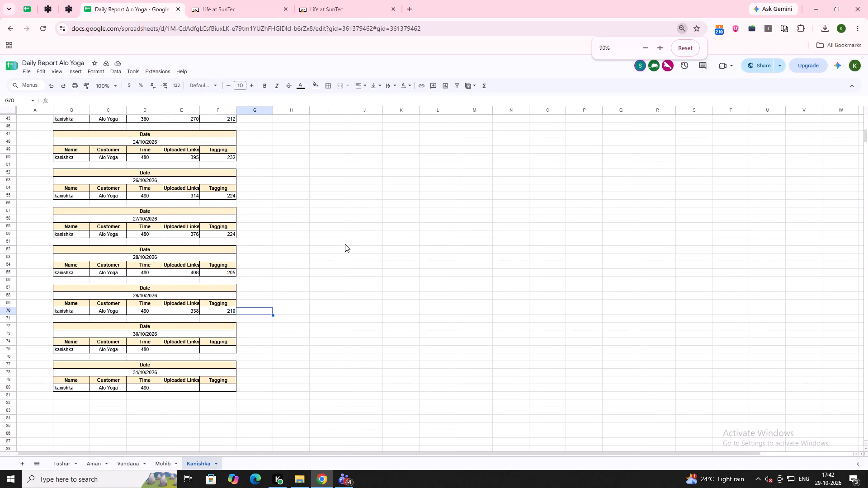
pyautogui.scroll(-2, 345, 244)
pyautogui.click(310, 210)
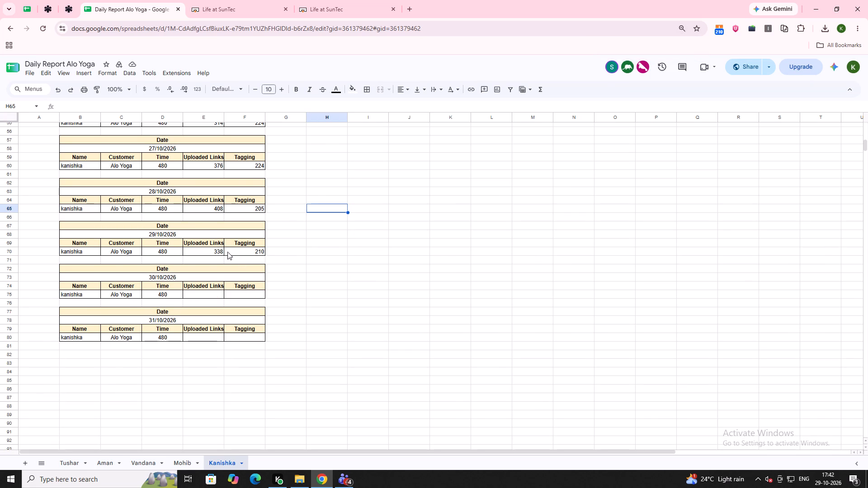
# In the Alo Yoga - Manual detection spreadsheet, remove the 29/10 upload date filter so all rows are listed.
pyautogui.click(35, 6)
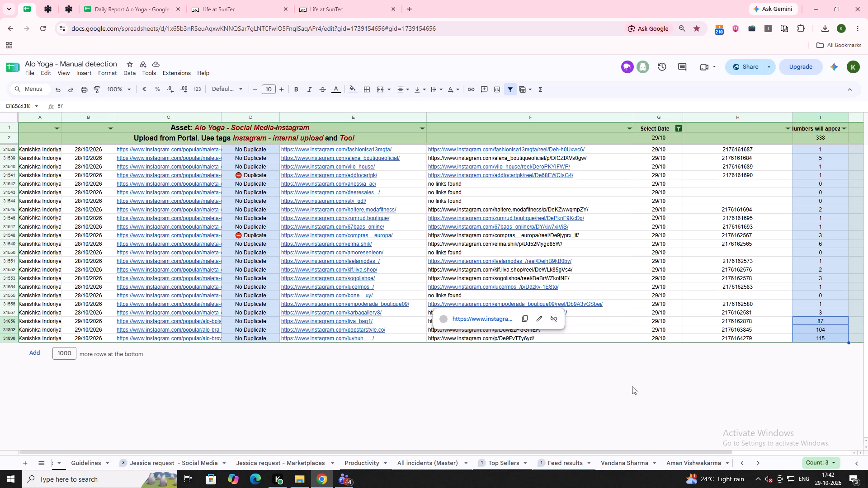
pyautogui.click(688, 360)
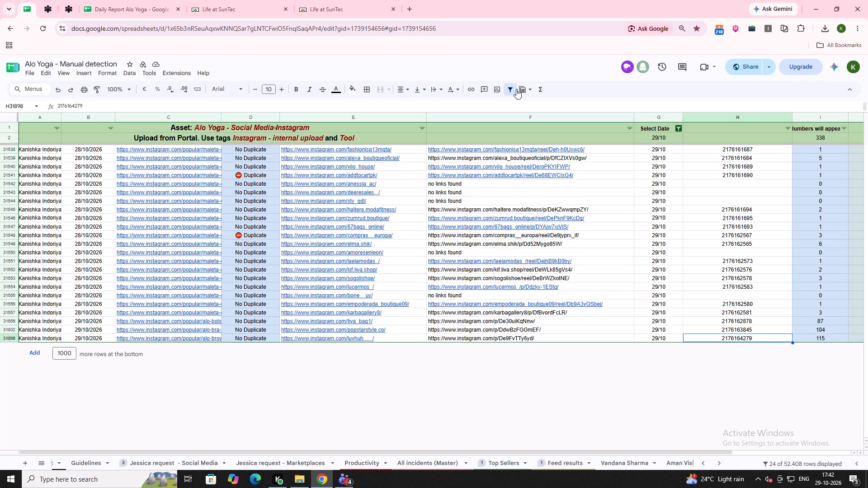
pyautogui.click(509, 89)
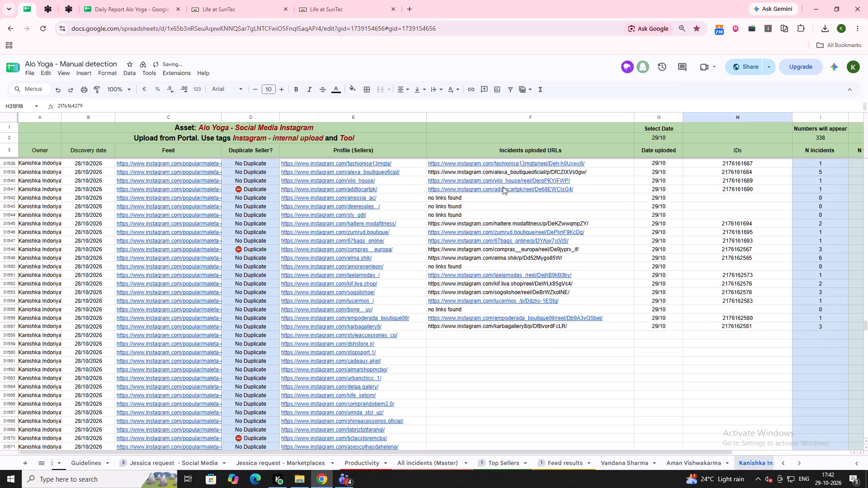
# Go through the unfiltered rows to the last 29/10/2026 profile entry and select its empty Incidents uploaded URLs cell.
pyautogui.scroll(-6, 671, 190)
pyautogui.scroll(7, 672, 195)
pyautogui.scroll(-18, 673, 214)
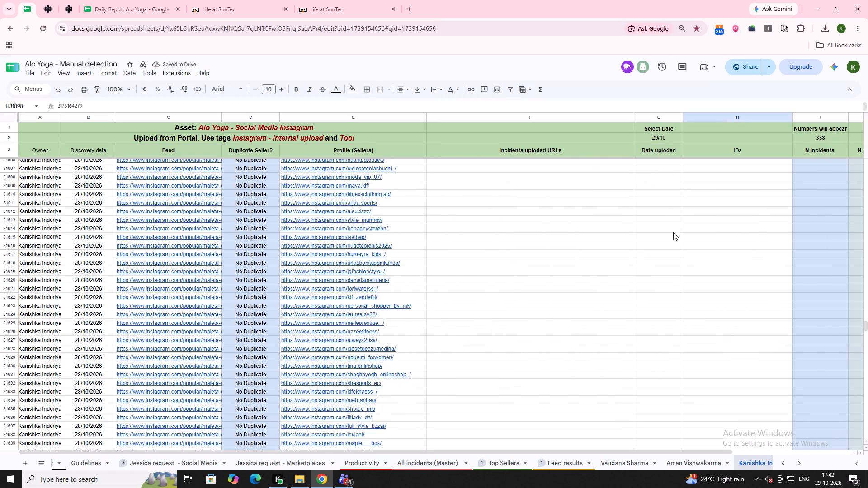
pyautogui.scroll(-20, 673, 232)
pyautogui.scroll(-20, 673, 232)
pyautogui.scroll(-20, 673, 232)
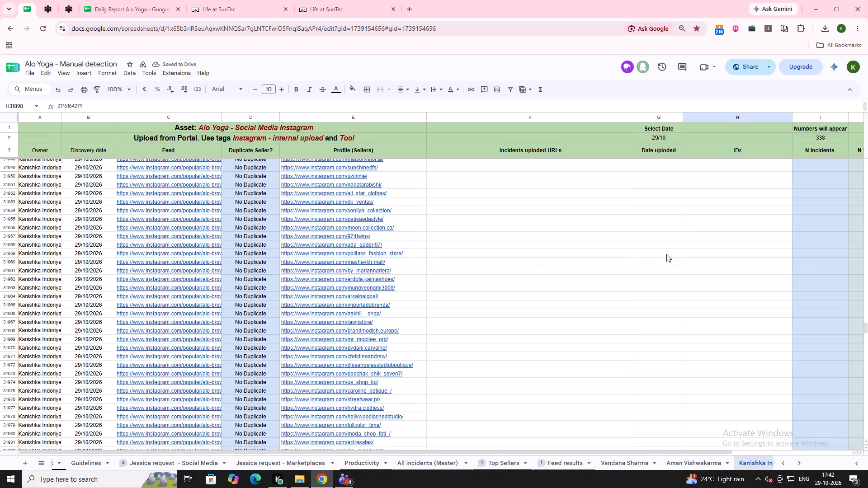
pyautogui.scroll(-19, 666, 254)
pyautogui.scroll(12, 666, 278)
pyautogui.scroll(-2, 554, 424)
pyautogui.click(519, 338)
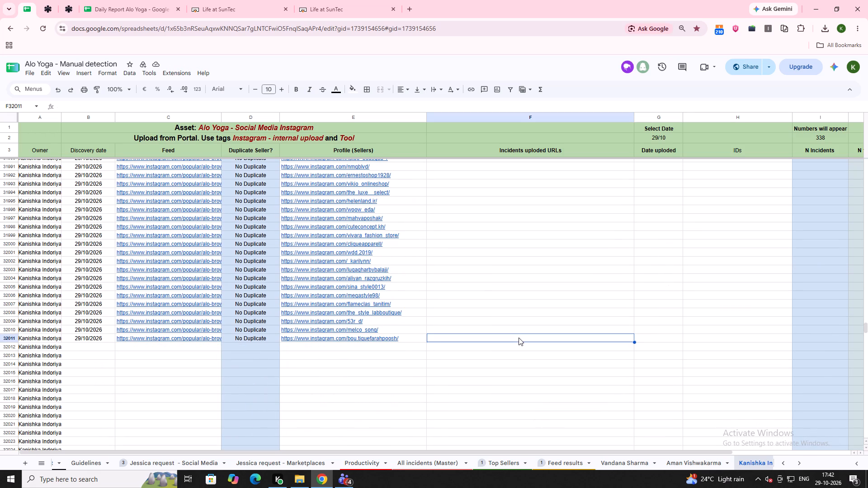
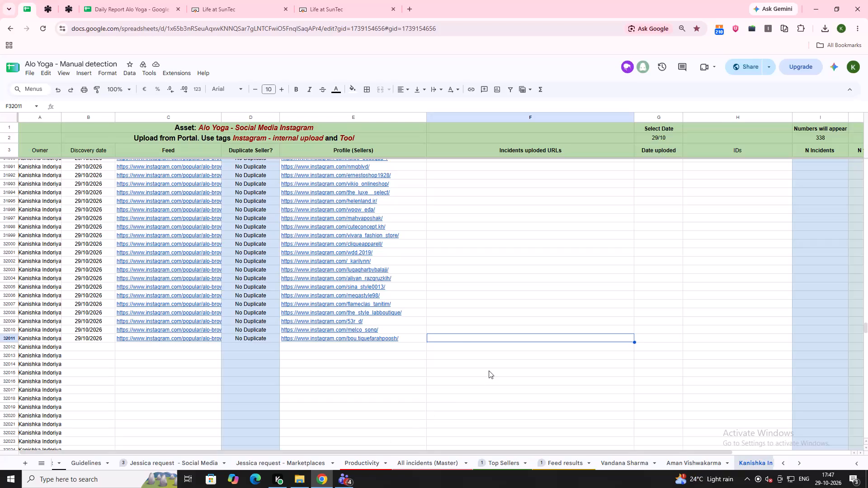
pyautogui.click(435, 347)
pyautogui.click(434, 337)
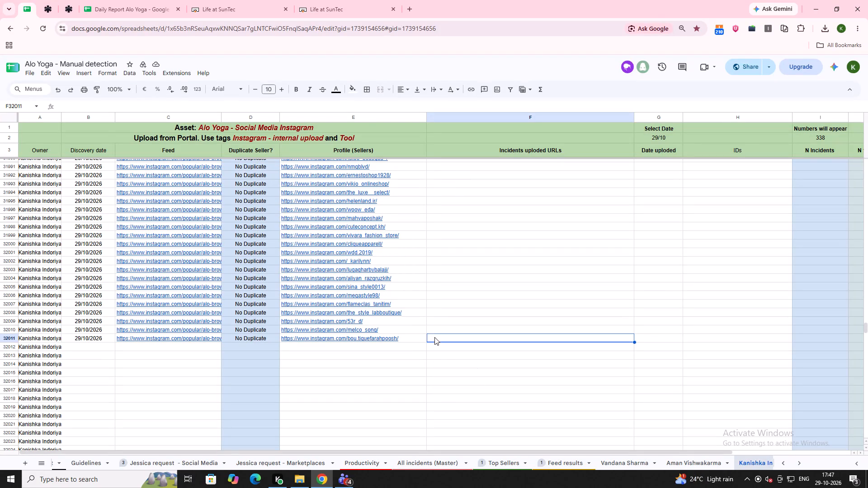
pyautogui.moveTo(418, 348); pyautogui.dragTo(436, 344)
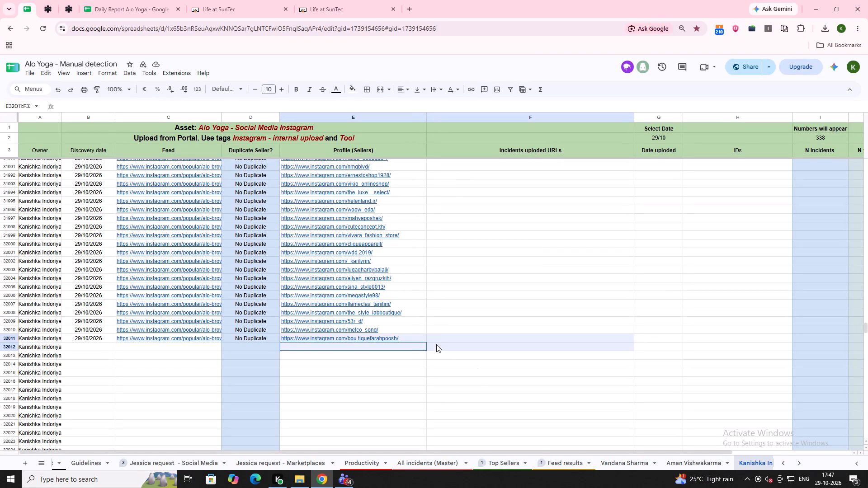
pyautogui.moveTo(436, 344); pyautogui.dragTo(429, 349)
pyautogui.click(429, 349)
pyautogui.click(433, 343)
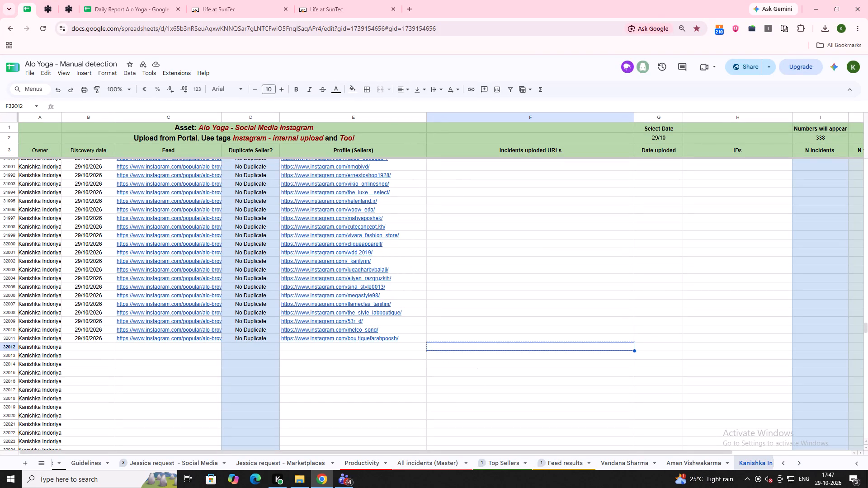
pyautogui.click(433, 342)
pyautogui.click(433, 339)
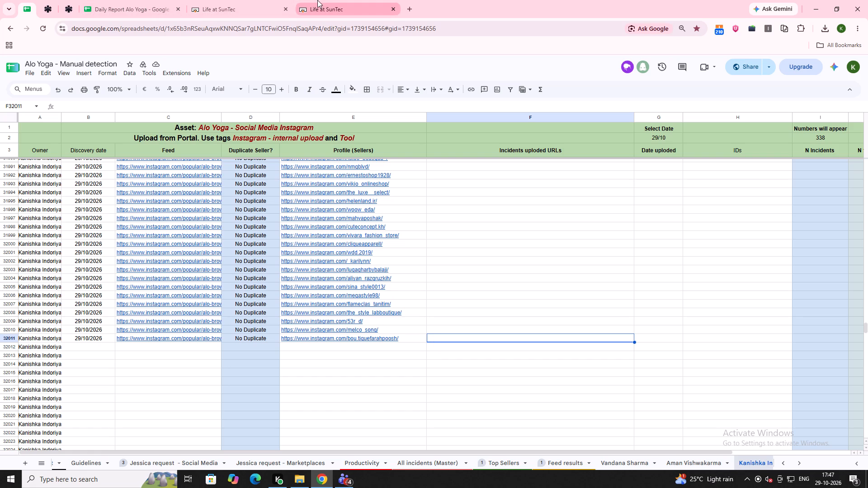
# Capture a screen snip of the complete 29/10/2026 report block in the Daily Report Alo Yoga spreadsheet.
pyautogui.click(108, 0)
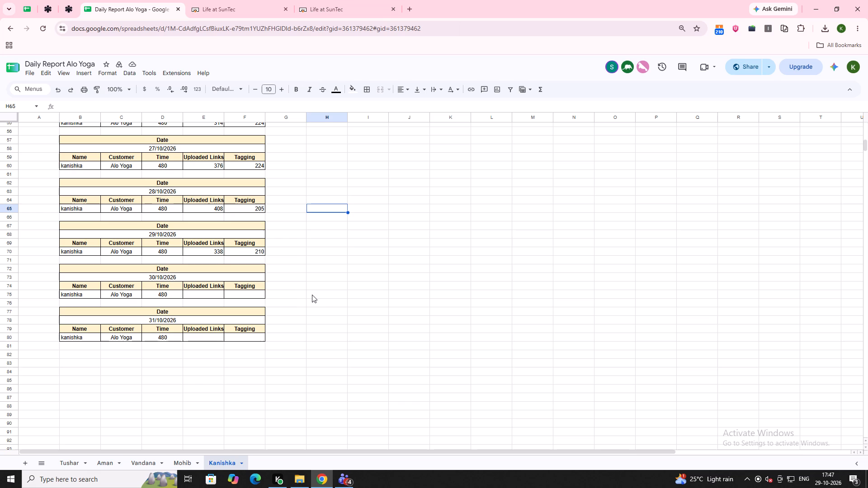
pyautogui.keyDown('ctrl'); pyautogui.scroll(1, 312, 295); pyautogui.keyUp('ctrl')
pyautogui.scroll(-2, 312, 295)
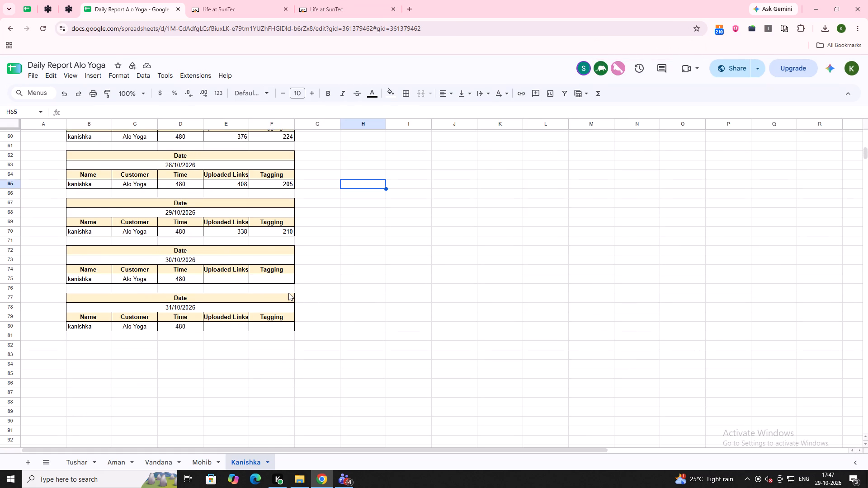
pyautogui.press('shift+super+s')
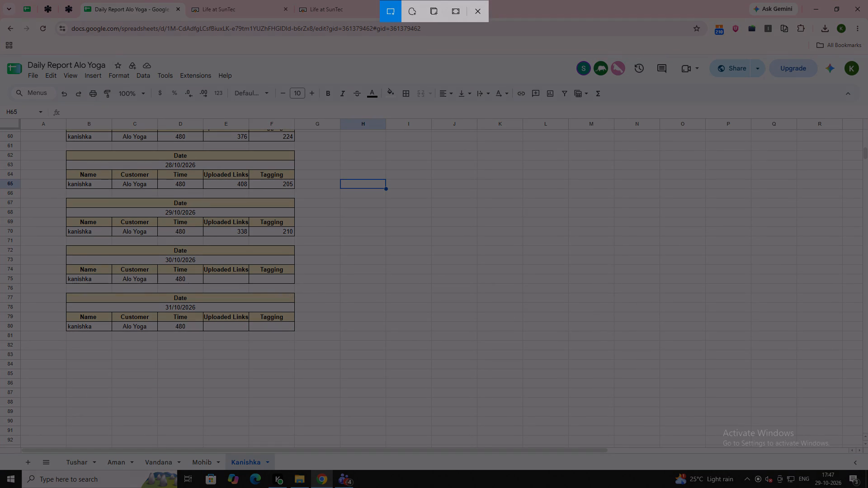
pyautogui.moveTo(64, 195); pyautogui.dragTo(244, 239)
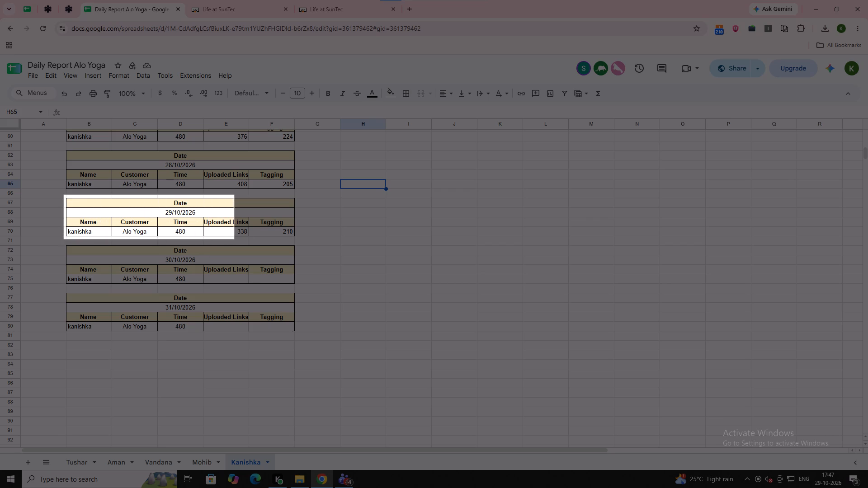
pyautogui.moveTo(244, 239); pyautogui.dragTo(298, 239)
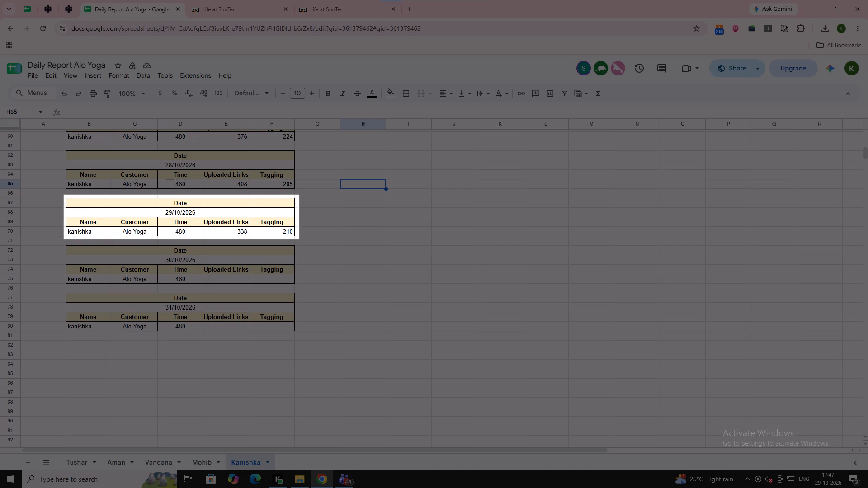
pyautogui.moveTo(298, 239); pyautogui.dragTo(297, 239)
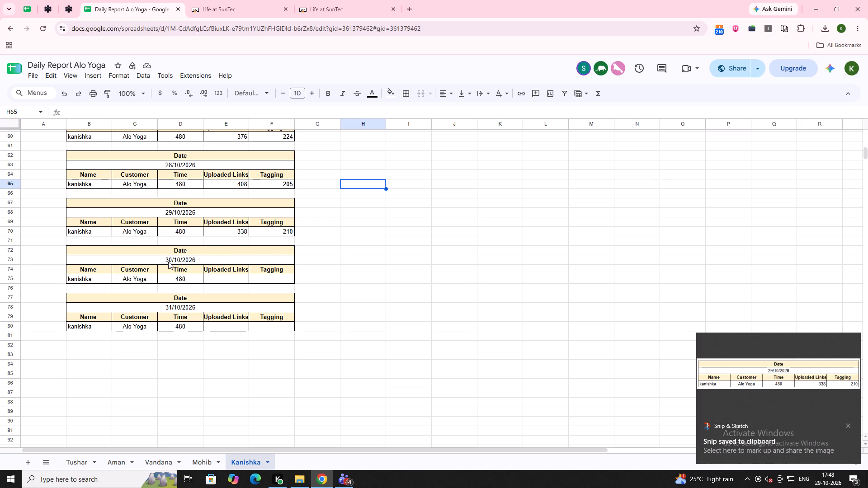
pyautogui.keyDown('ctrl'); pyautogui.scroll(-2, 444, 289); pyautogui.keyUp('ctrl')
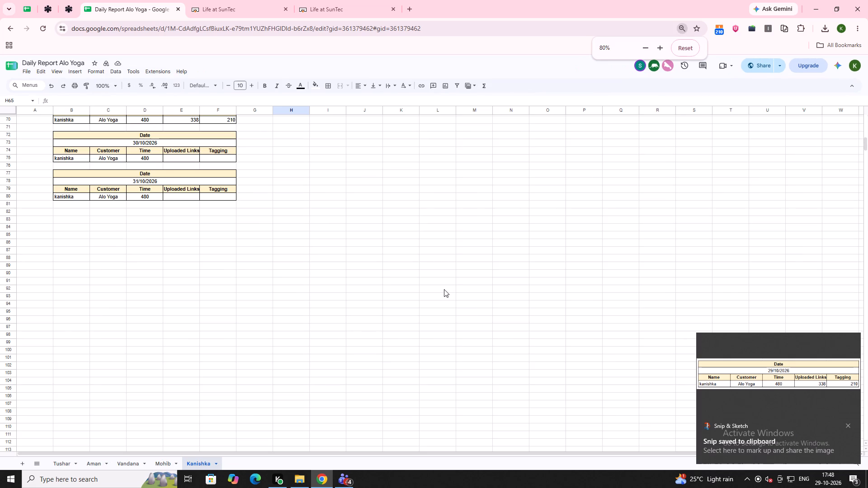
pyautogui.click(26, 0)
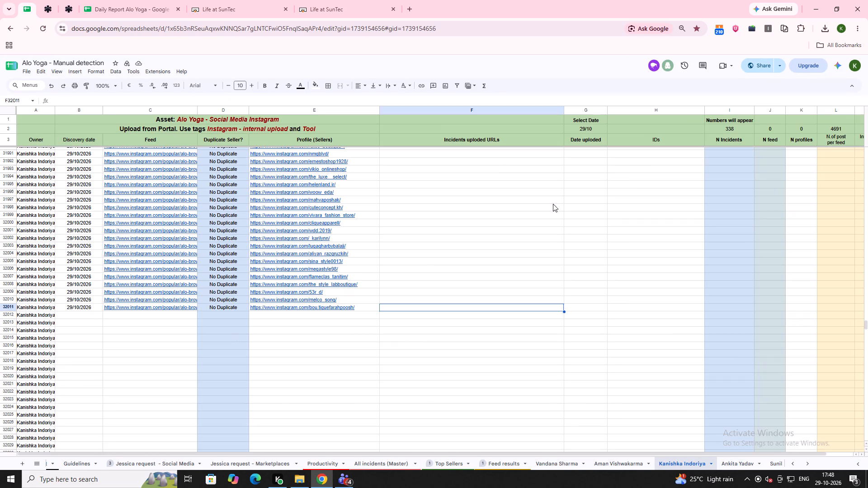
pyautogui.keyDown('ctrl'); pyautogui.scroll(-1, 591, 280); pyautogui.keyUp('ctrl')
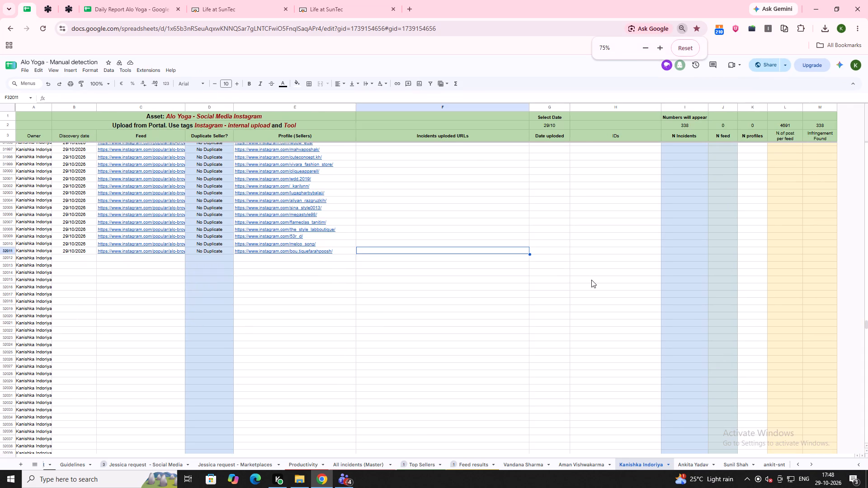
# Close the Daily Report Alo Yoga spreadsheet and return to the Alo Yoga - Manual detection spreadsheet.
pyautogui.click(146, 0)
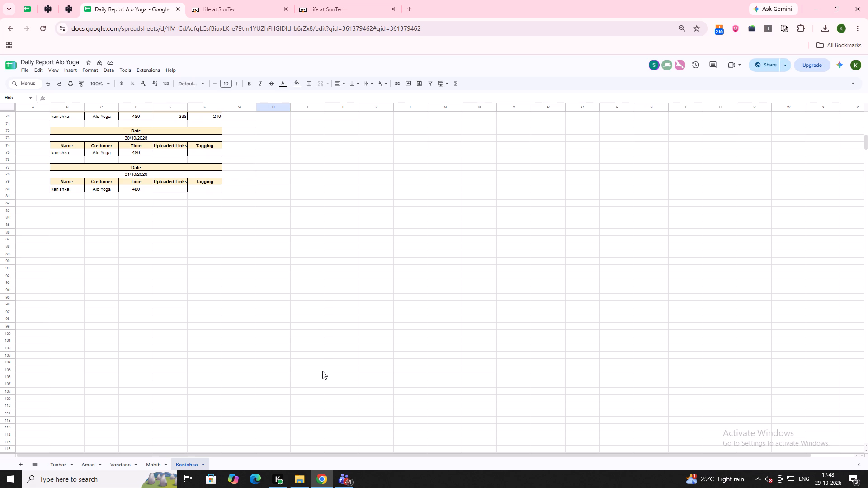
pyautogui.scroll(2, 316, 360)
pyautogui.scroll(1, 332, 278)
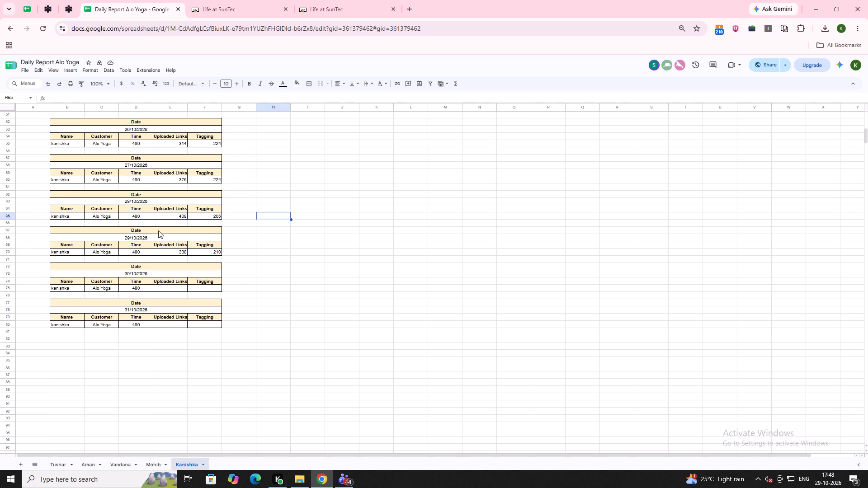
pyautogui.click(98, 0)
pyautogui.hotkey('ctrl', 'w')
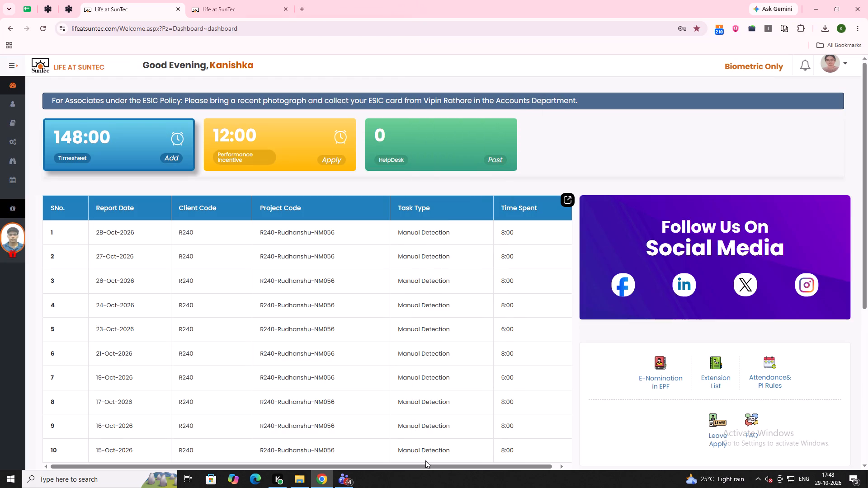
pyautogui.click(21, 0)
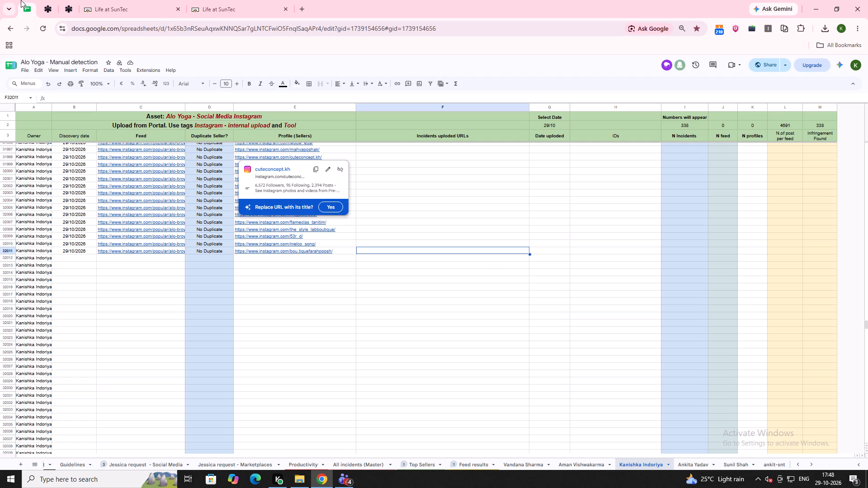
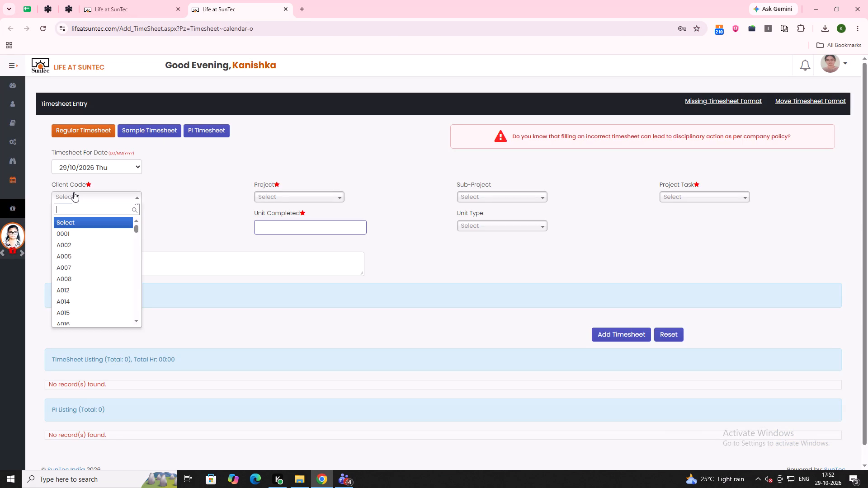
# Add a 29/10/2026 timesheet entry: client R240, project R240-Rudhanshu-NM056, task Manual Detection, 8 hours, 338 units completed.
pyautogui.write('r24')
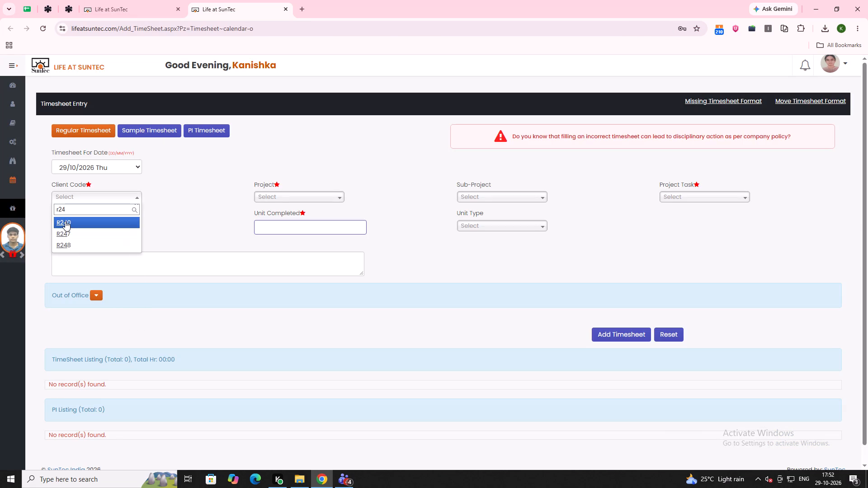
pyautogui.click(65, 221)
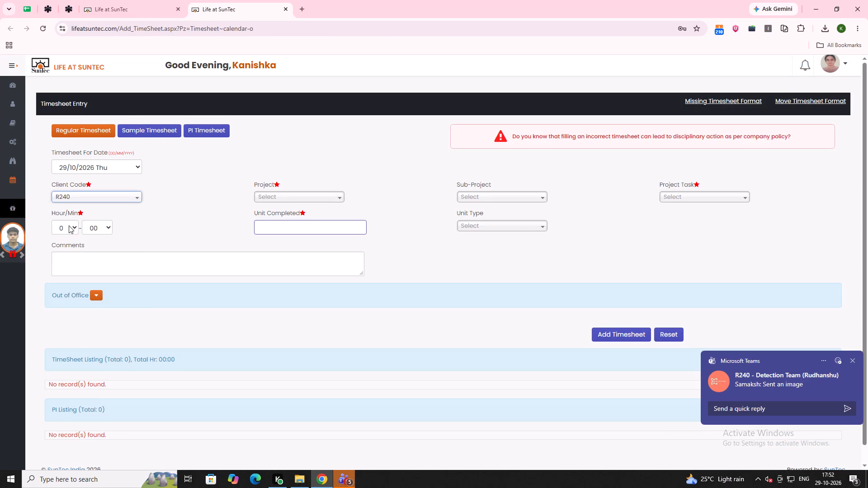
pyautogui.click(69, 225)
pyautogui.click(77, 343)
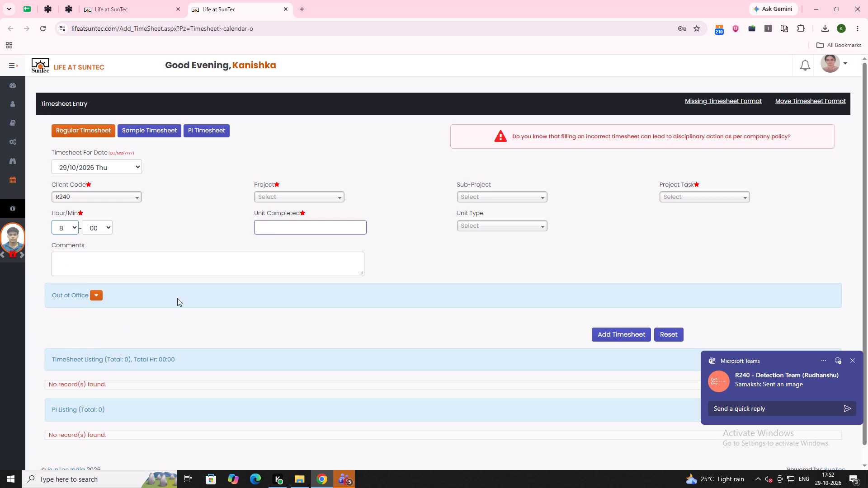
pyautogui.click(269, 198)
pyautogui.click(282, 232)
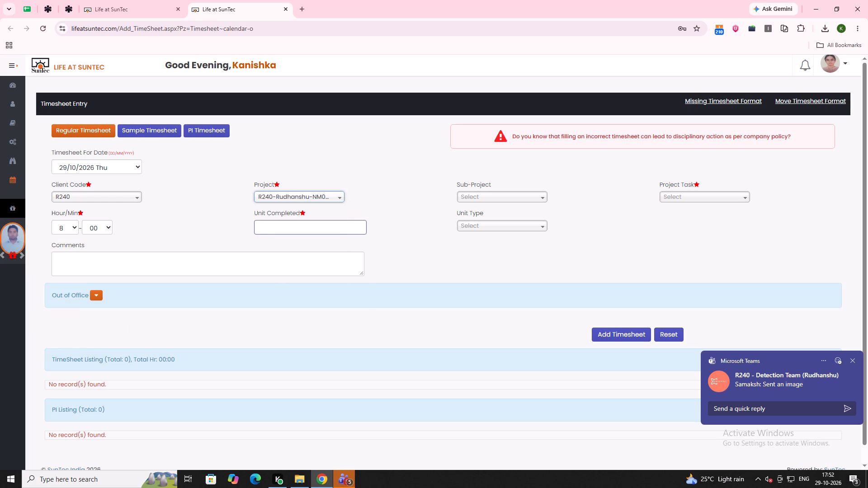
pyautogui.click(286, 221)
pyautogui.write('338')
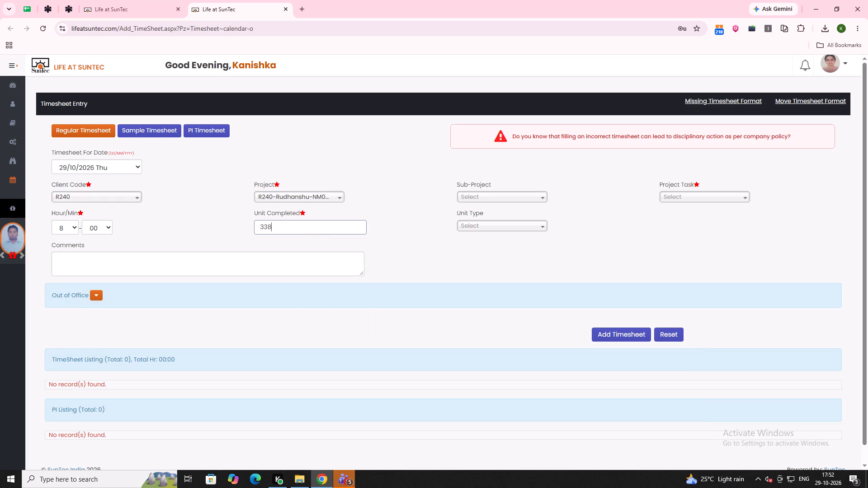
pyautogui.click(684, 197)
pyautogui.click(668, 258)
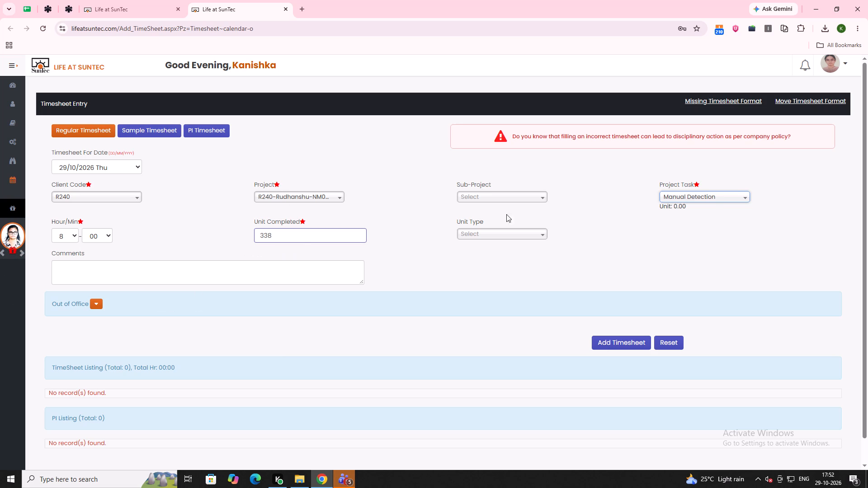
pyautogui.click(630, 341)
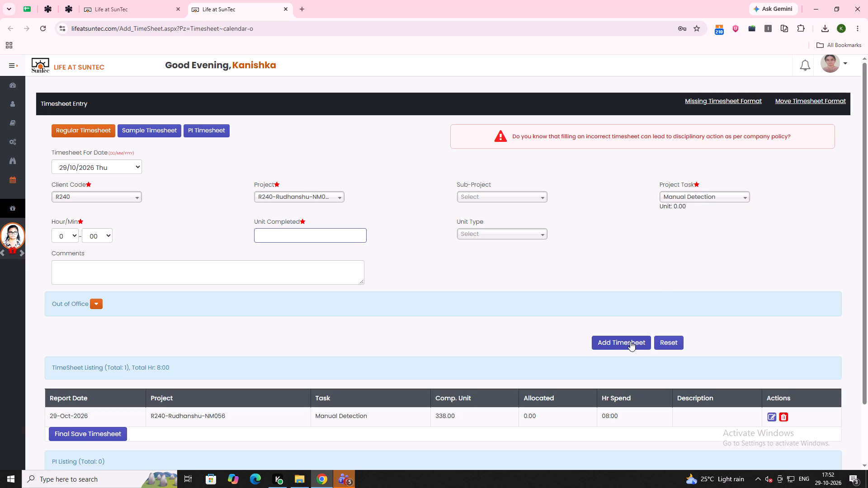
# Submit the final save of the 29/10/2026 timesheet and close the timesheet entry page.
pyautogui.scroll(-4, 349, 380)
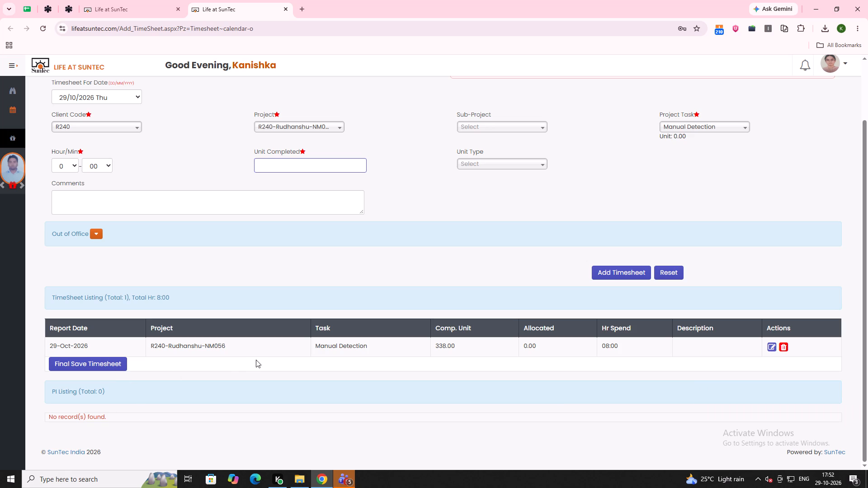
pyautogui.scroll(-4, 259, 359)
pyautogui.scroll(2, 325, 344)
pyautogui.scroll(-5, 325, 344)
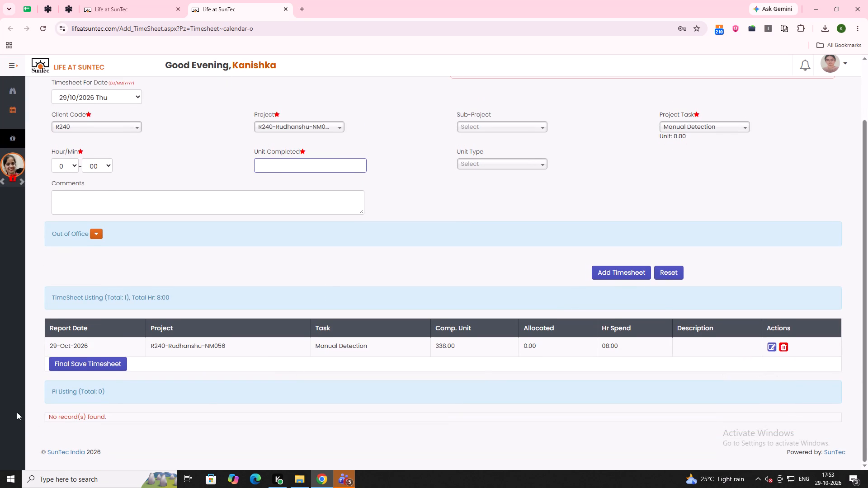
pyautogui.click(76, 366)
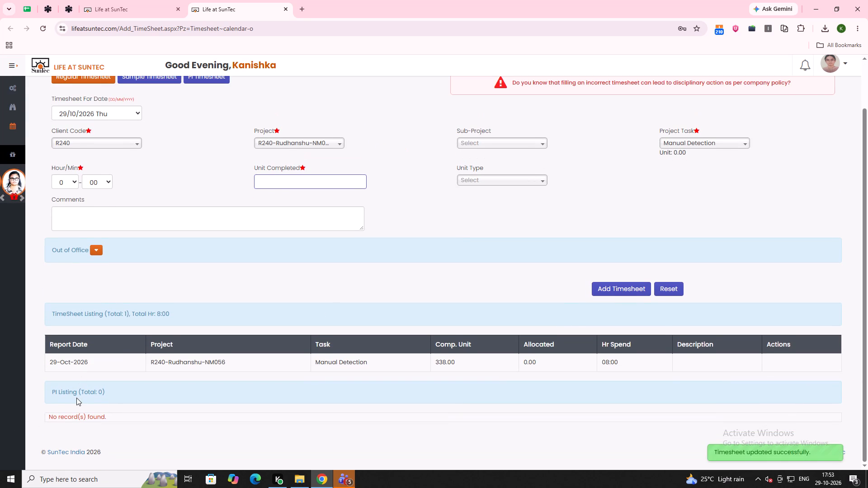
pyautogui.hotkey('ctrl', 'w')
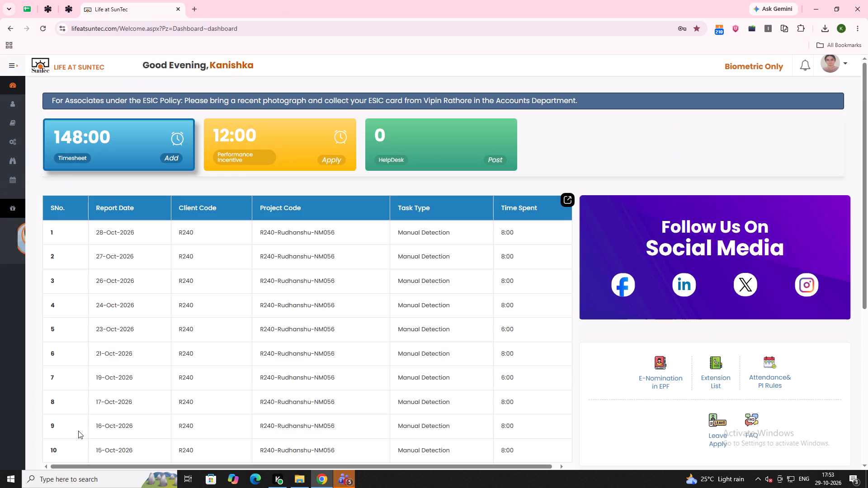
# Refresh the Life at SunTec dashboard to check its timesheet list, and close the dashboard.
pyautogui.hotkey('ctrl', 'r')
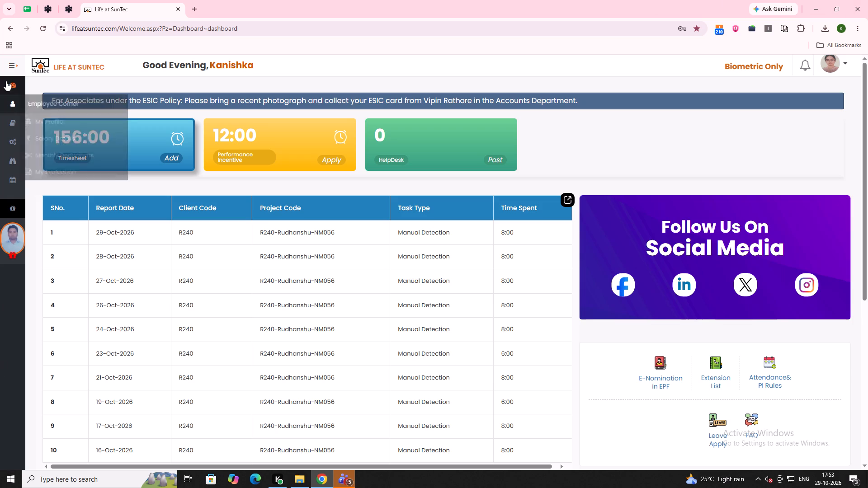
pyautogui.click(15, 104)
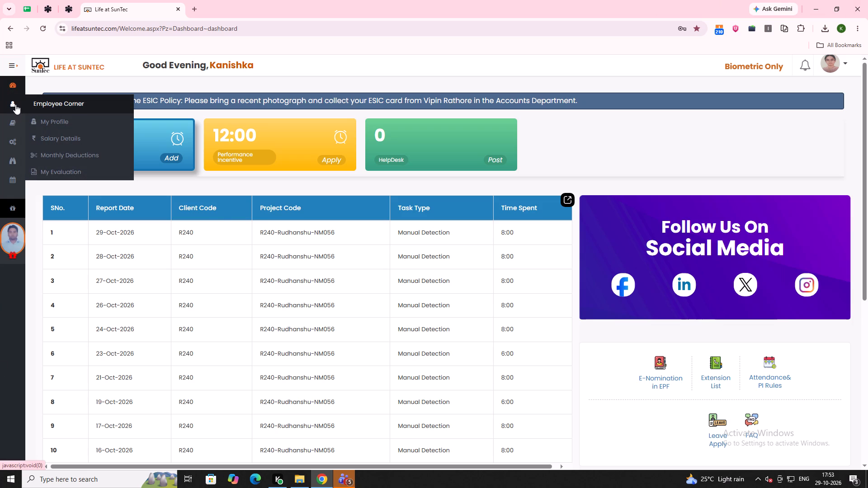
pyautogui.hotkey('ctrl', 'w')
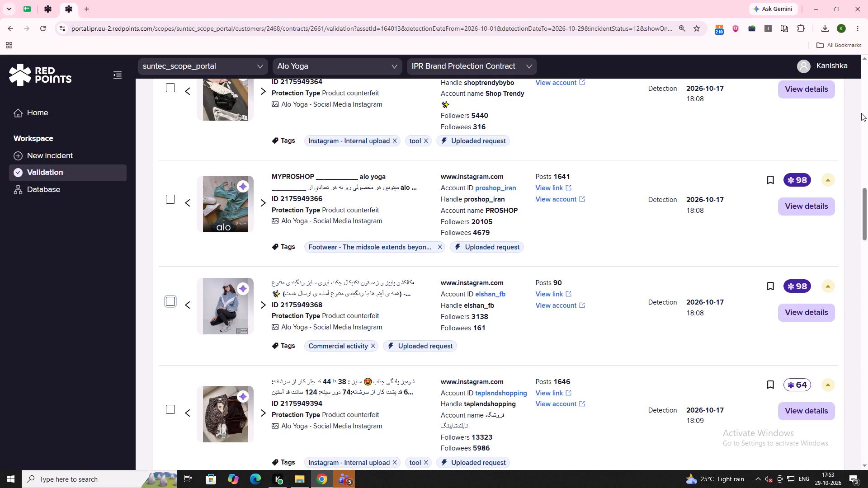
# Switch to File Explorer and close the open 2-AloOCR folder window.
pyautogui.click(305, 478)
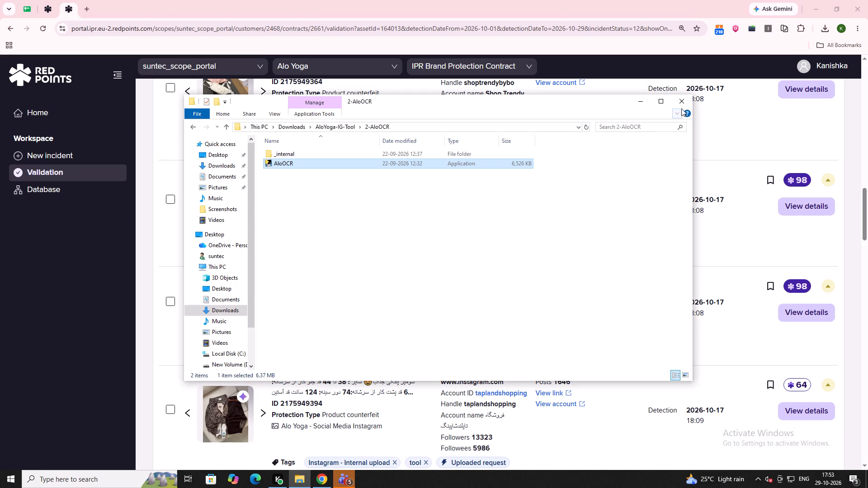
pyautogui.click(681, 103)
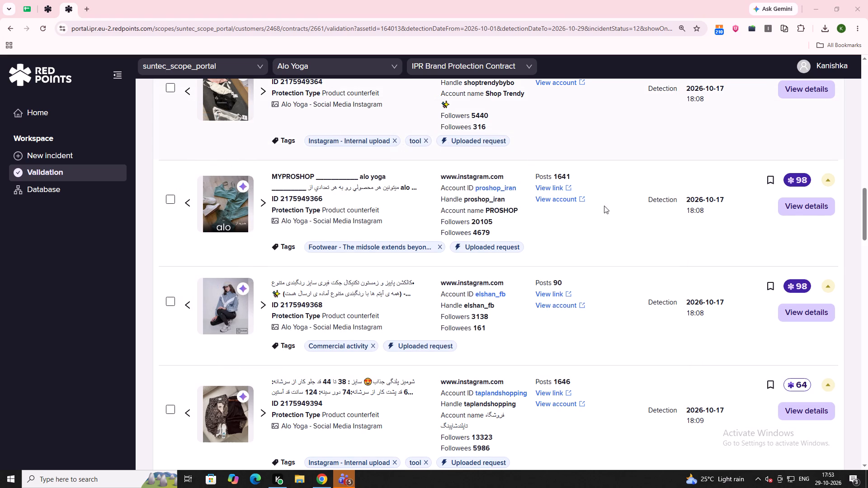